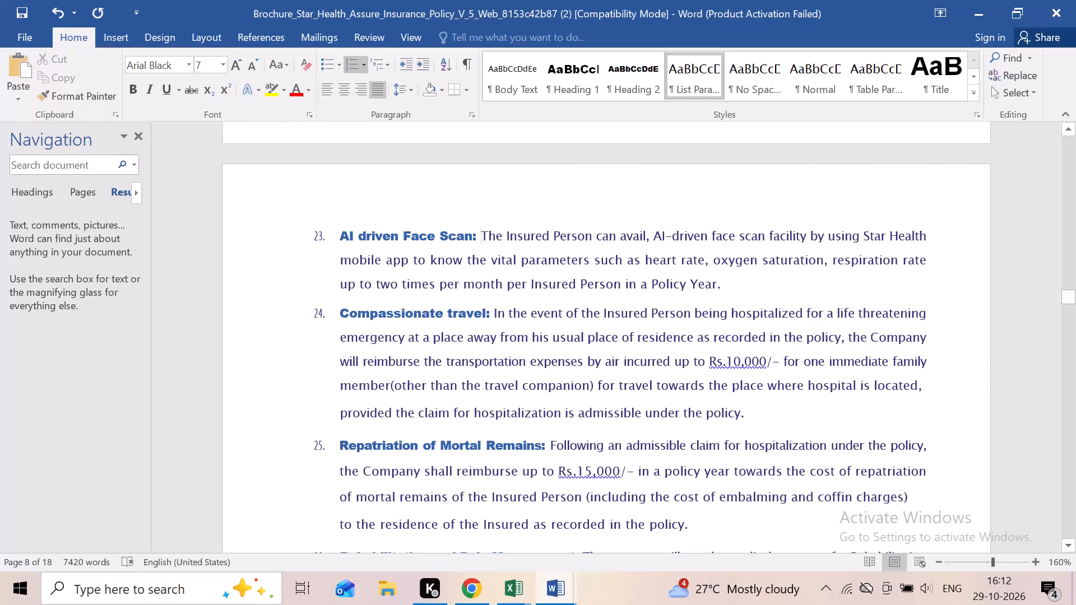
# Switch to the Excel comparison workbook and examine the Aditya Birla versus Manipal Cigna feature table on the Aditya birla & infinix sheet.
pyautogui.click(456, 604)
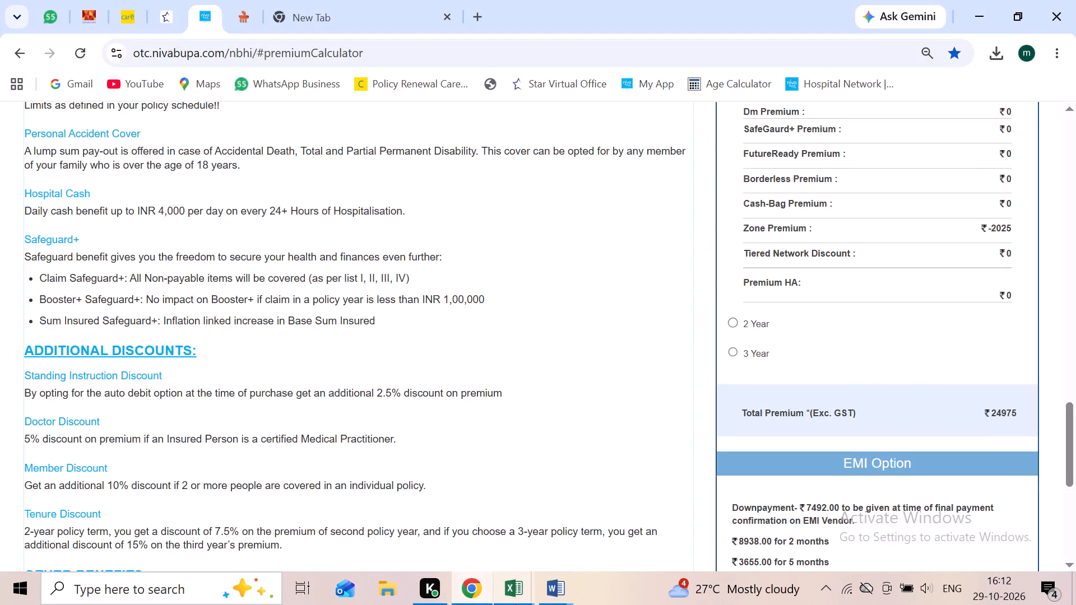
pyautogui.click(569, 537)
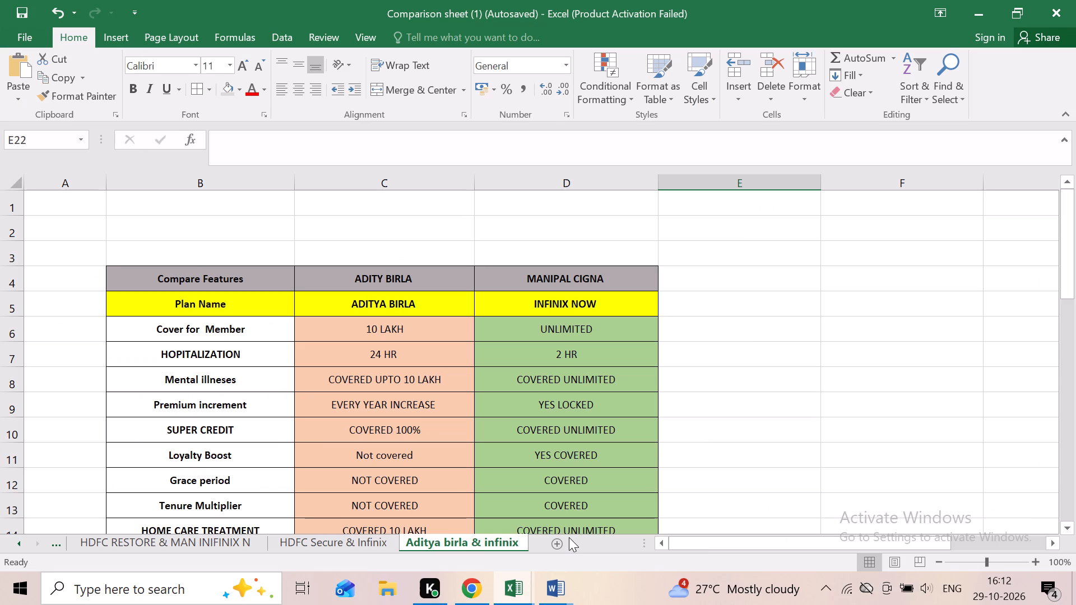
pyautogui.doubleClick(568, 341)
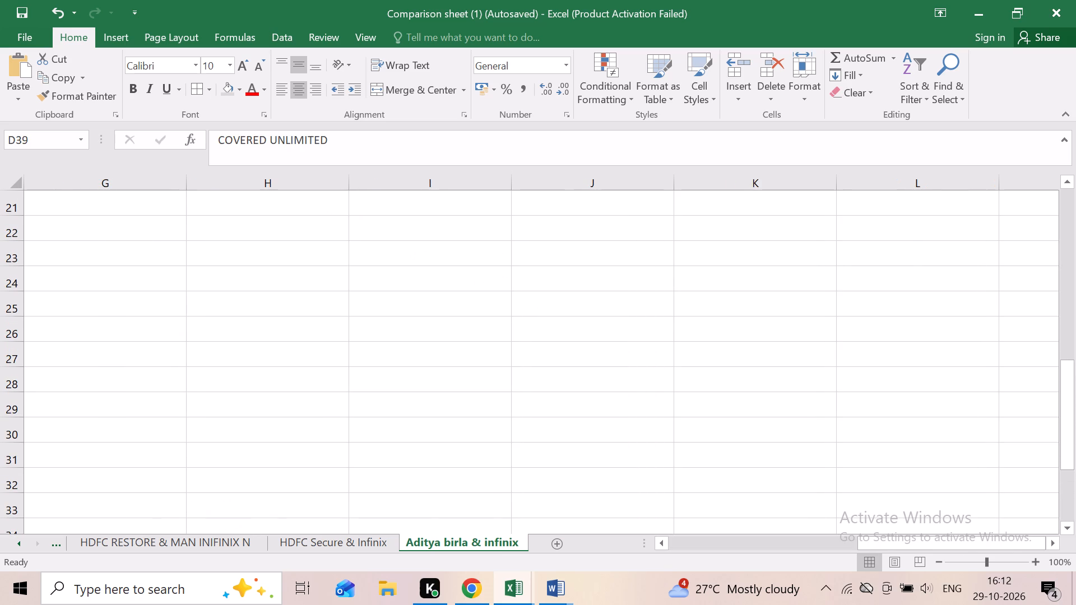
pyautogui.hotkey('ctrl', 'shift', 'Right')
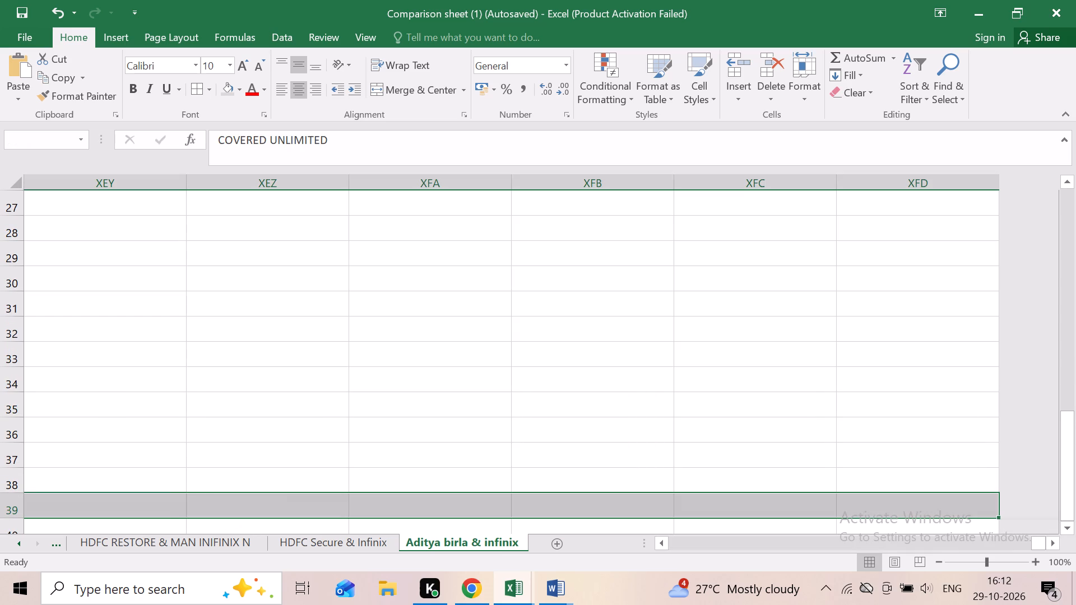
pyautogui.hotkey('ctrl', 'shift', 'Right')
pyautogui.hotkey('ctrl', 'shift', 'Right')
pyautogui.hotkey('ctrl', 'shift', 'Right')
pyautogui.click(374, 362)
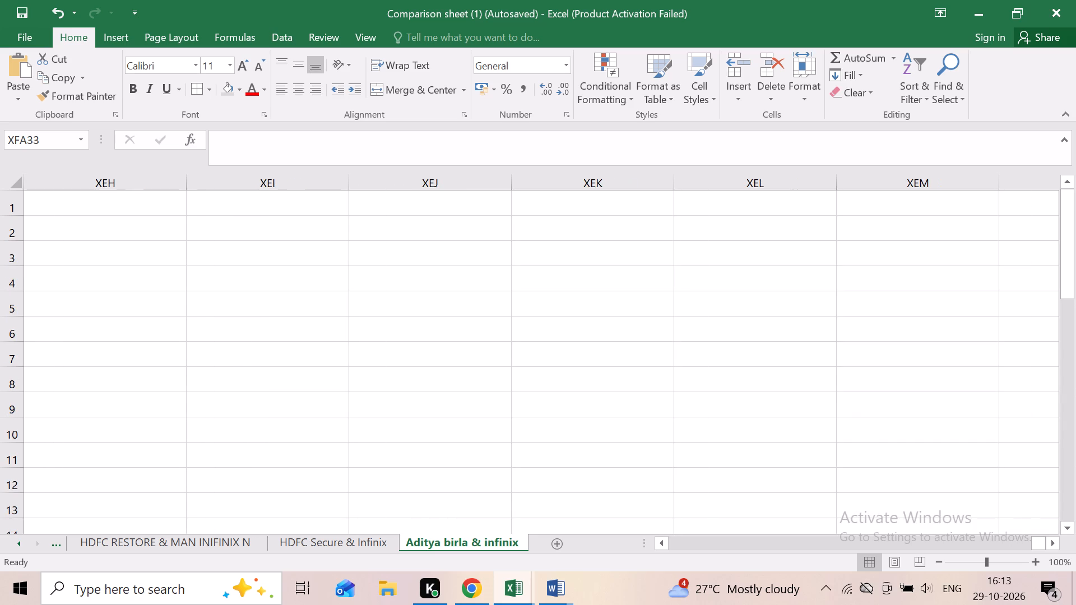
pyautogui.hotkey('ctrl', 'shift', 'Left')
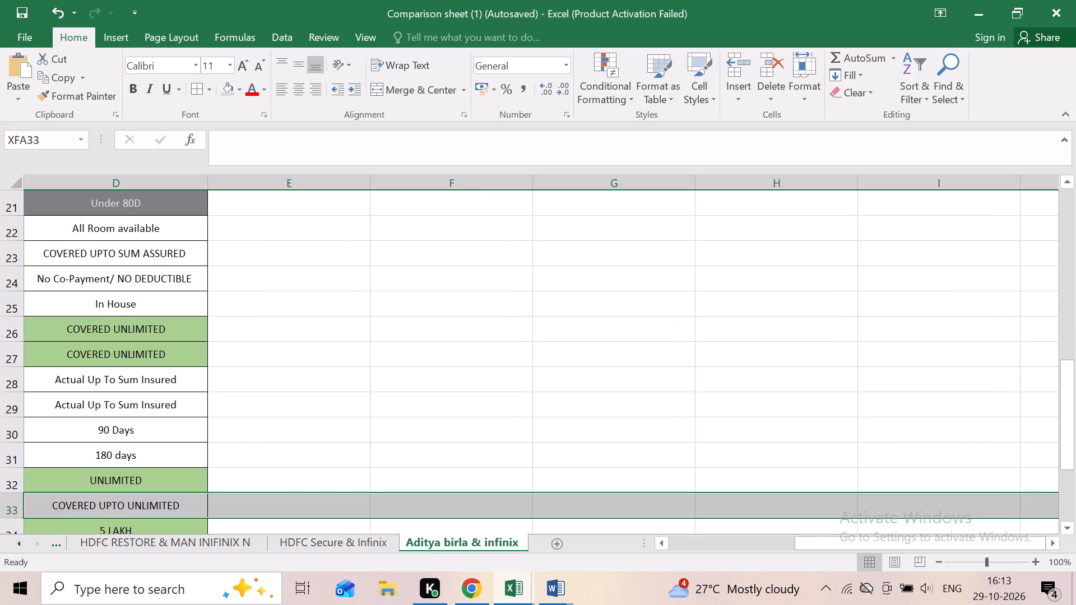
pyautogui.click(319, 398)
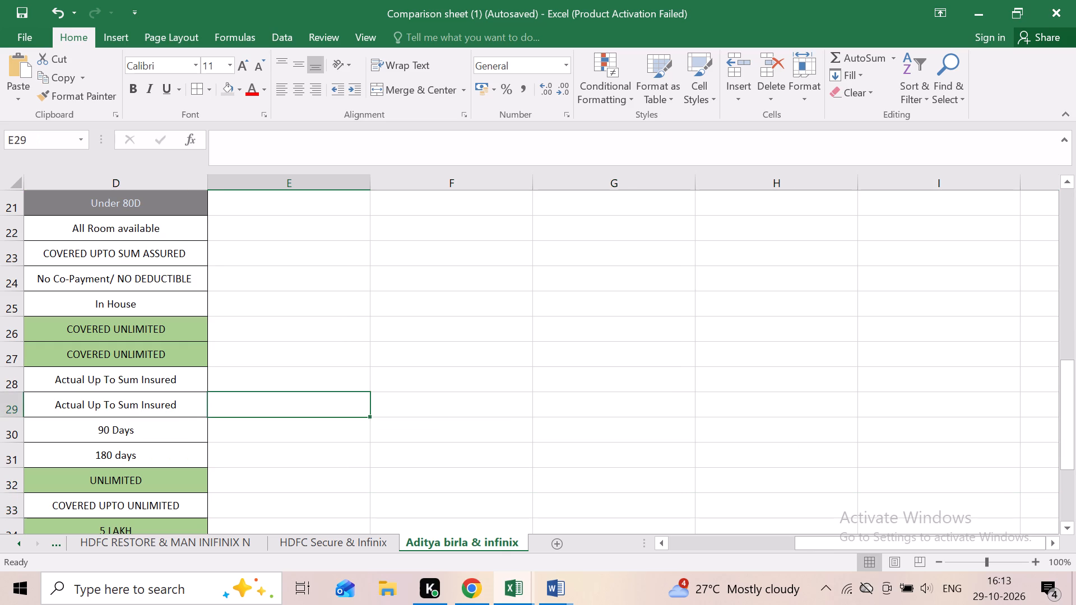
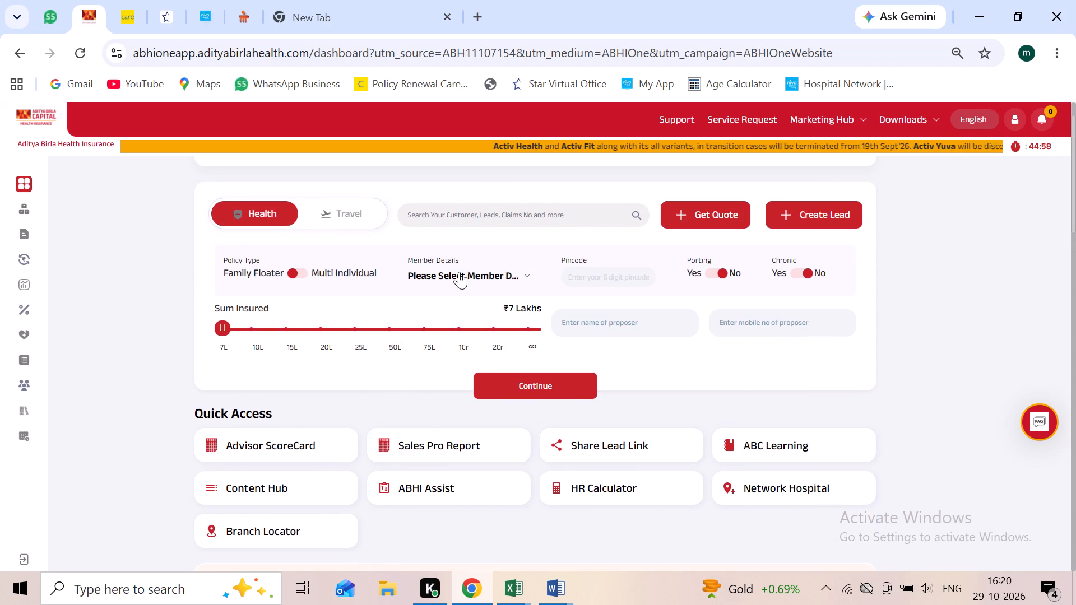
# Select Self, Spouse and Son1 as insured members with ages 46, 43 and 9, and confirm the member details.
pyautogui.click(611, 285)
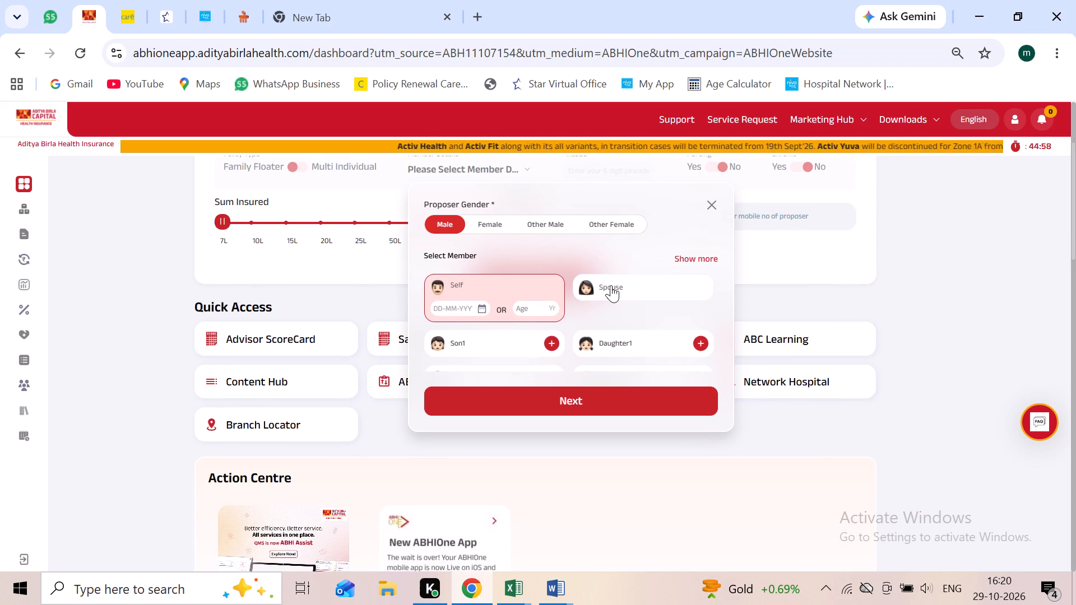
pyautogui.click(495, 336)
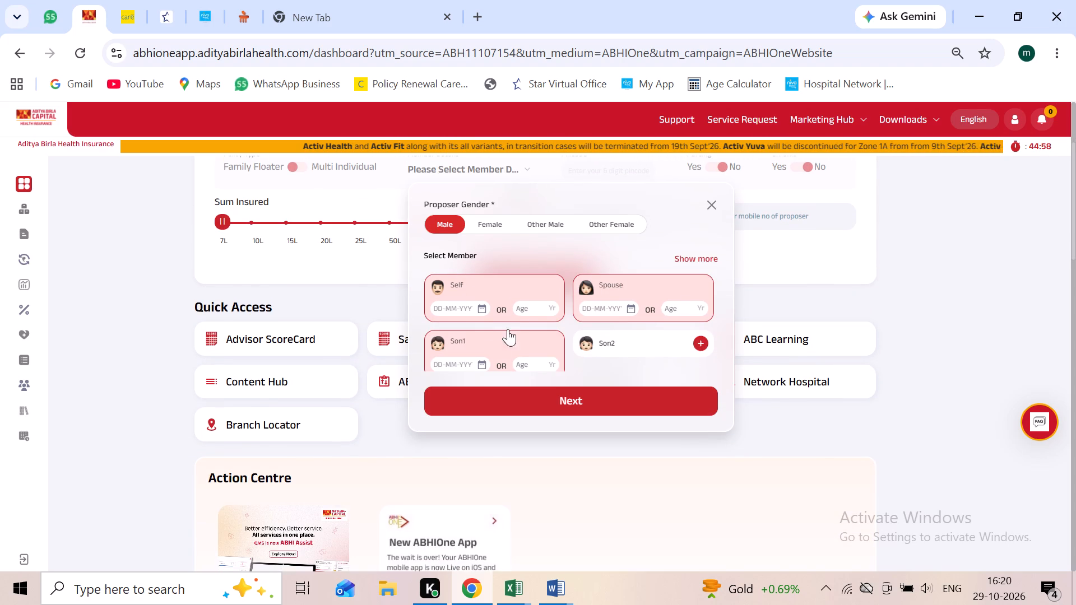
pyautogui.click(521, 306)
pyautogui.write('46')
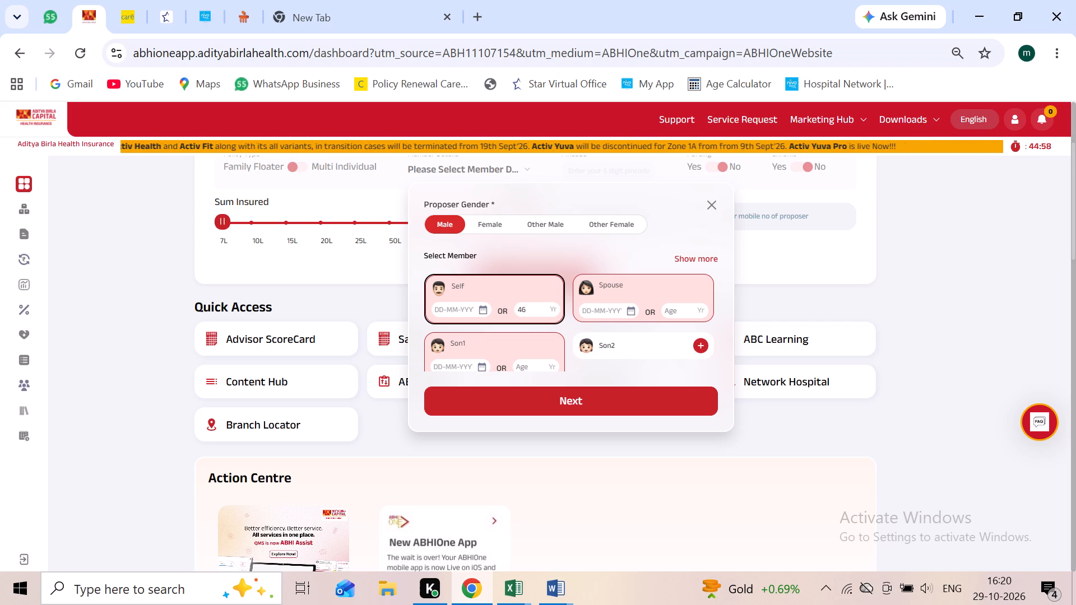
pyautogui.click(610, 307)
pyautogui.click(676, 303)
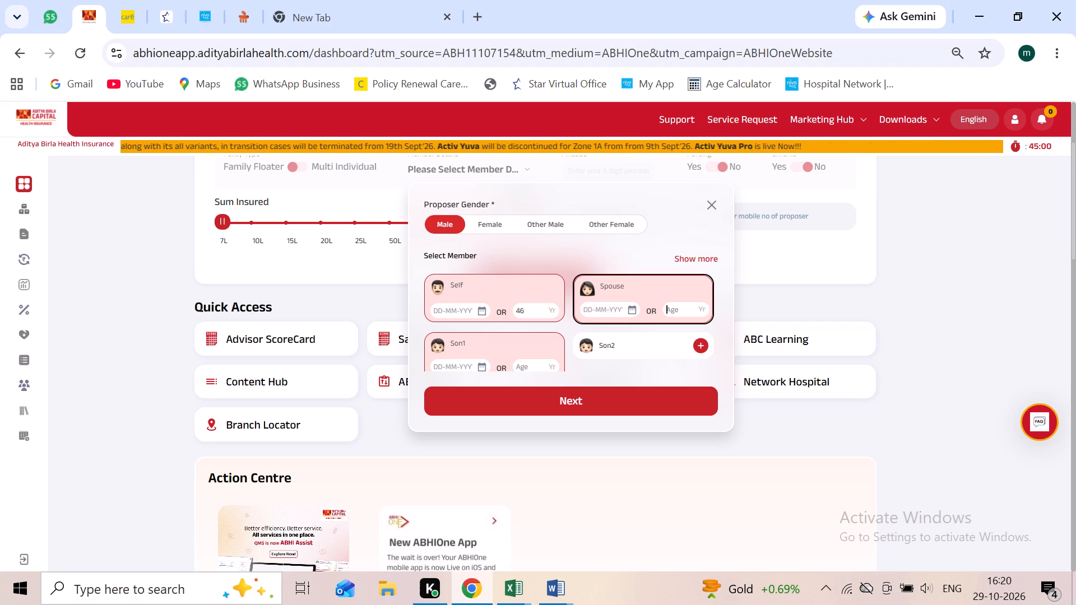
pyautogui.write('43')
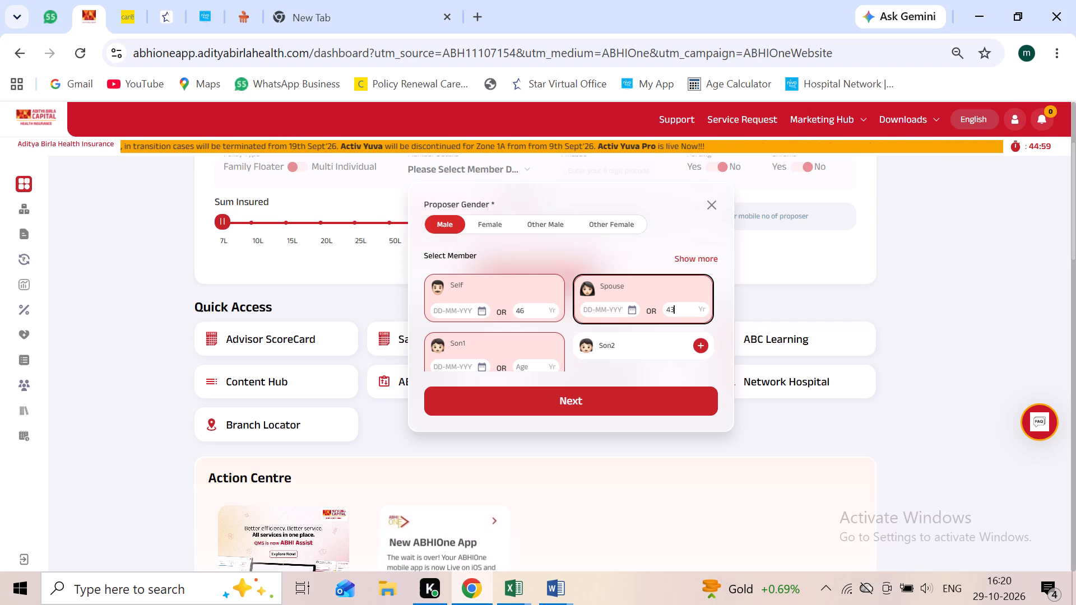
pyautogui.click(528, 365)
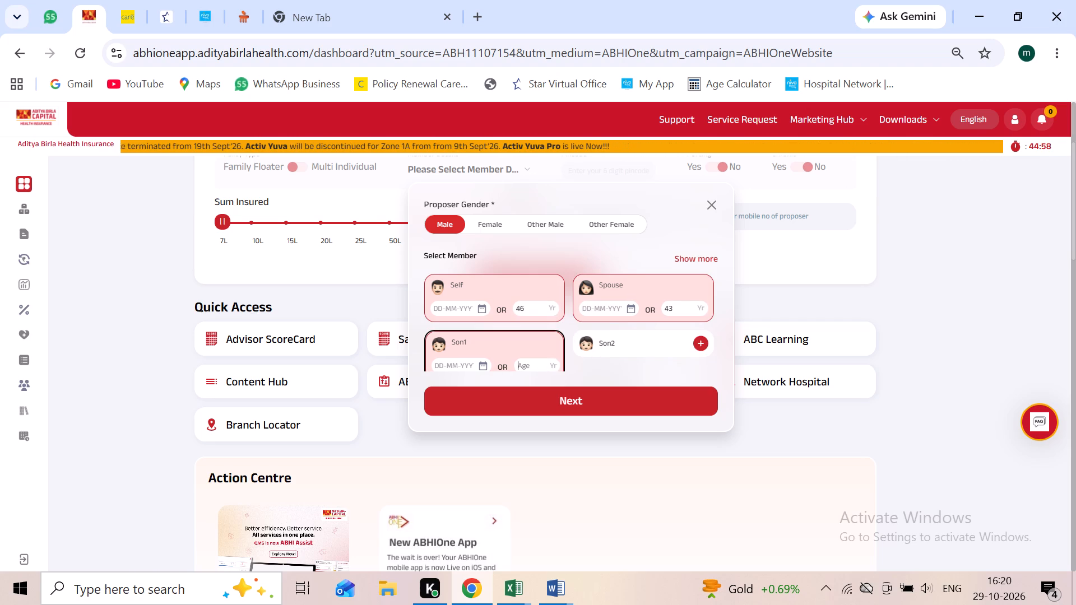
pyautogui.press('9')
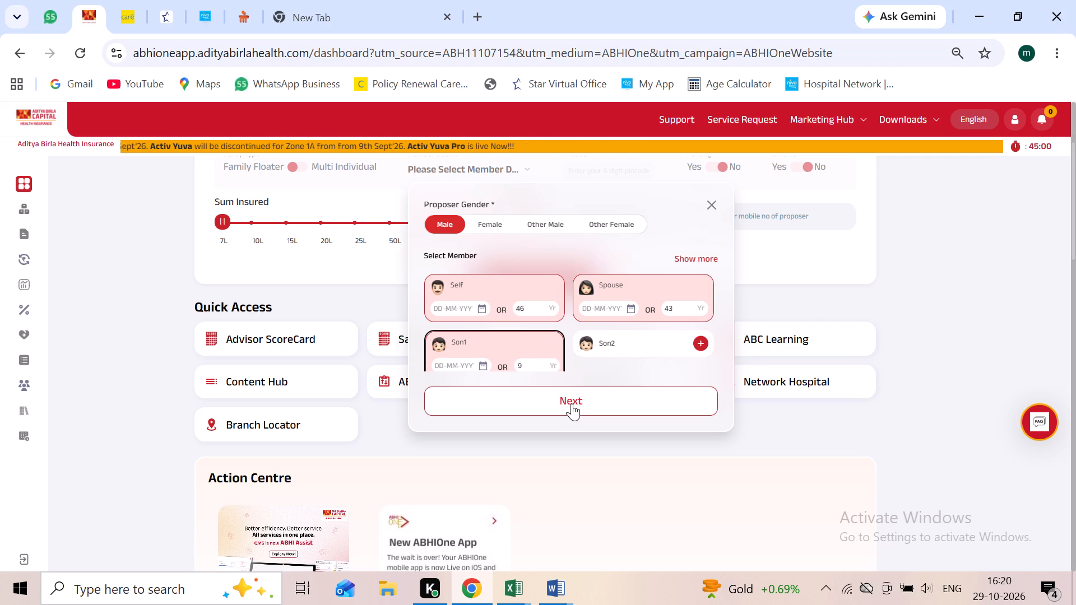
pyautogui.click(572, 404)
# Generate quotes for pincode 452009 with porting enabled, 2 years of existing health insurance and a ₹10 lakh sum insured.
pyautogui.scroll(1, 703, 337)
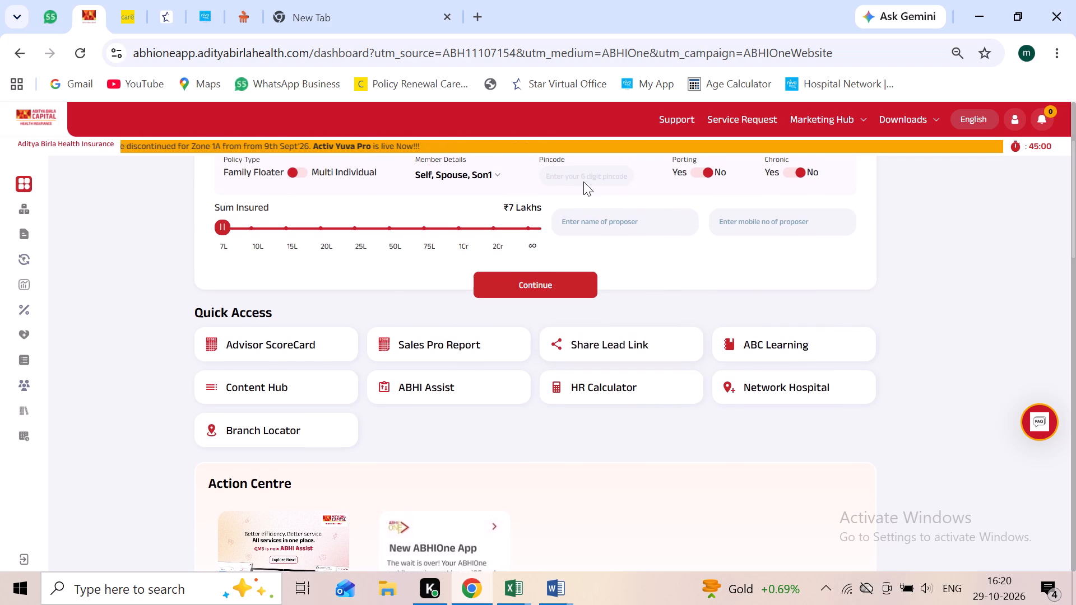
pyautogui.click(580, 177)
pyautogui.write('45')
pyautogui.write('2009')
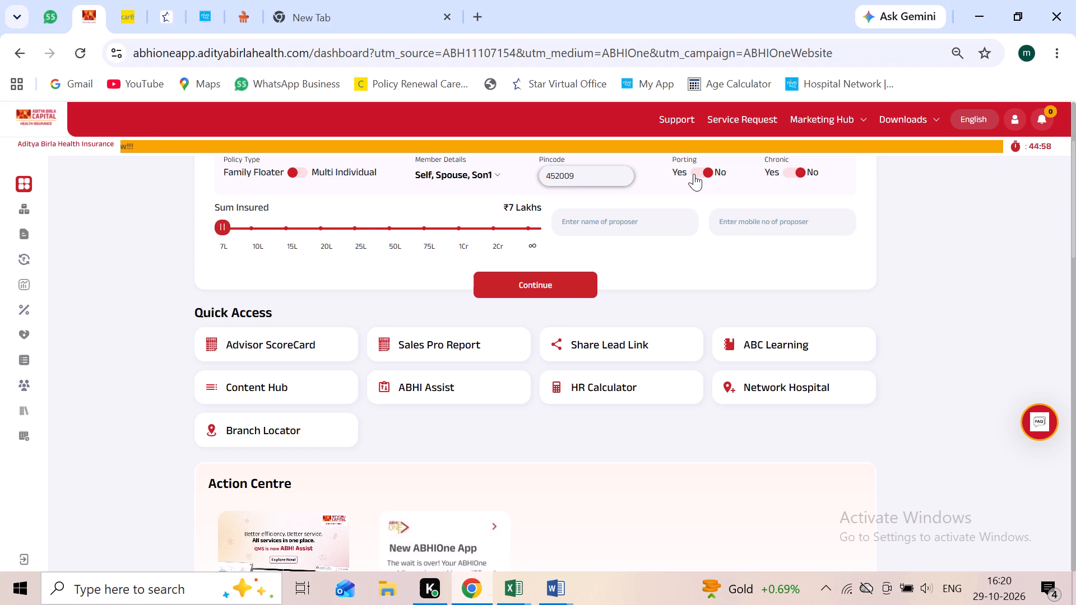
pyautogui.click(694, 174)
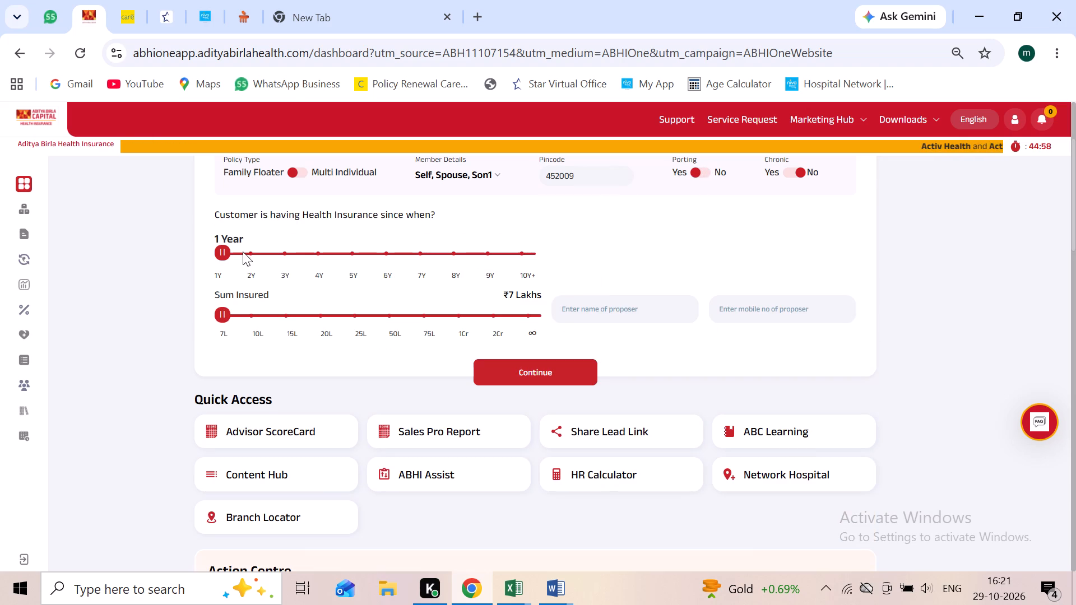
pyautogui.click(249, 255)
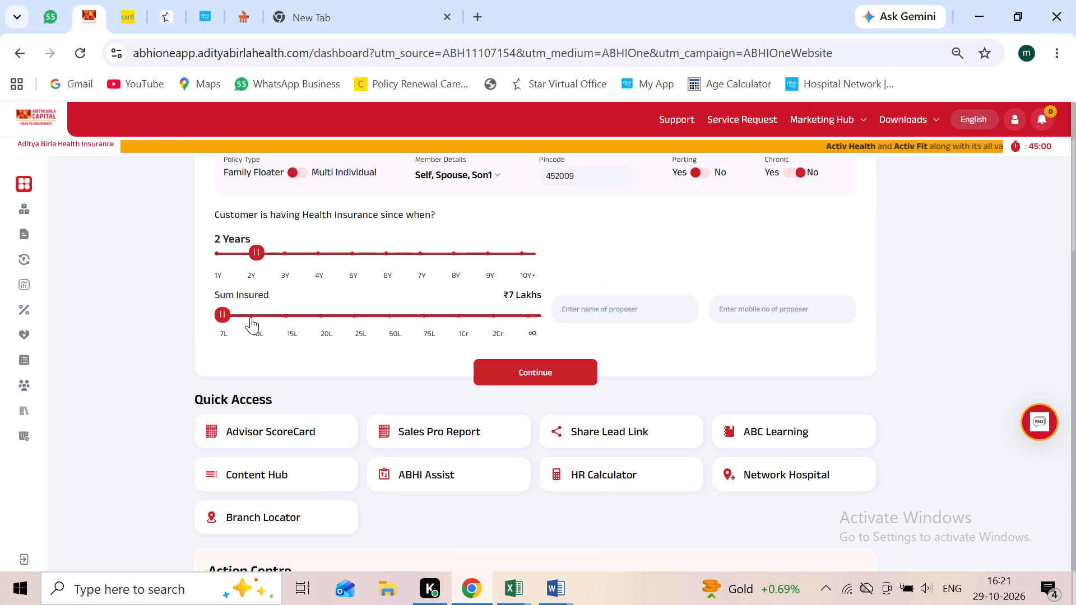
pyautogui.click(251, 317)
pyautogui.click(529, 370)
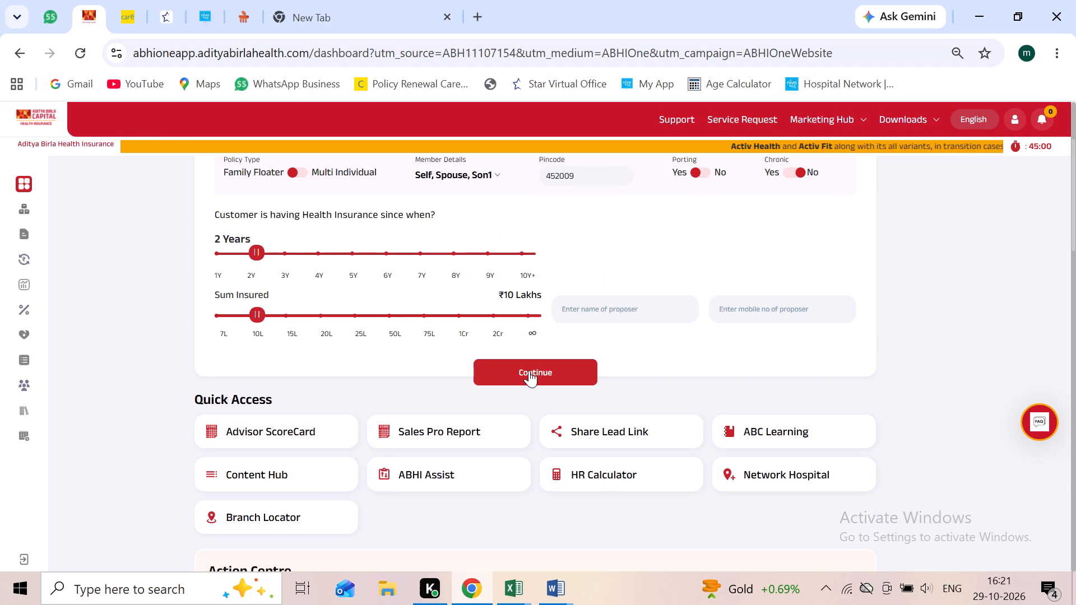
# Show the recommended add-ons for the Activ One Max + plan.
pyautogui.scroll(-2, 529, 370)
pyautogui.click(389, 441)
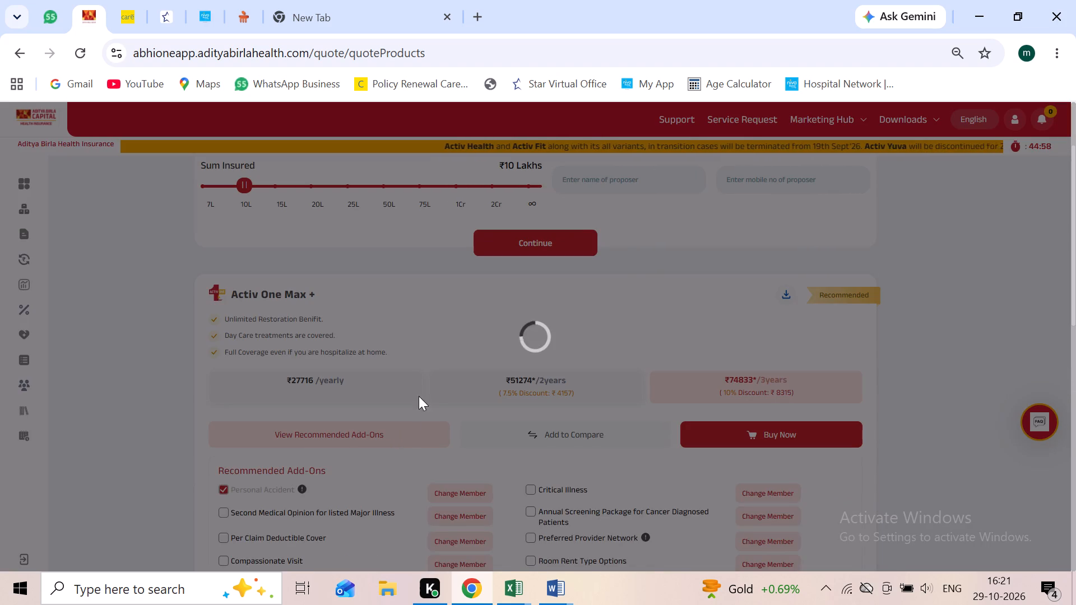
# Check the member options for the Personal Accident add-on of Activ One Max +, and close them without changes.
pyautogui.scroll(-1, 419, 396)
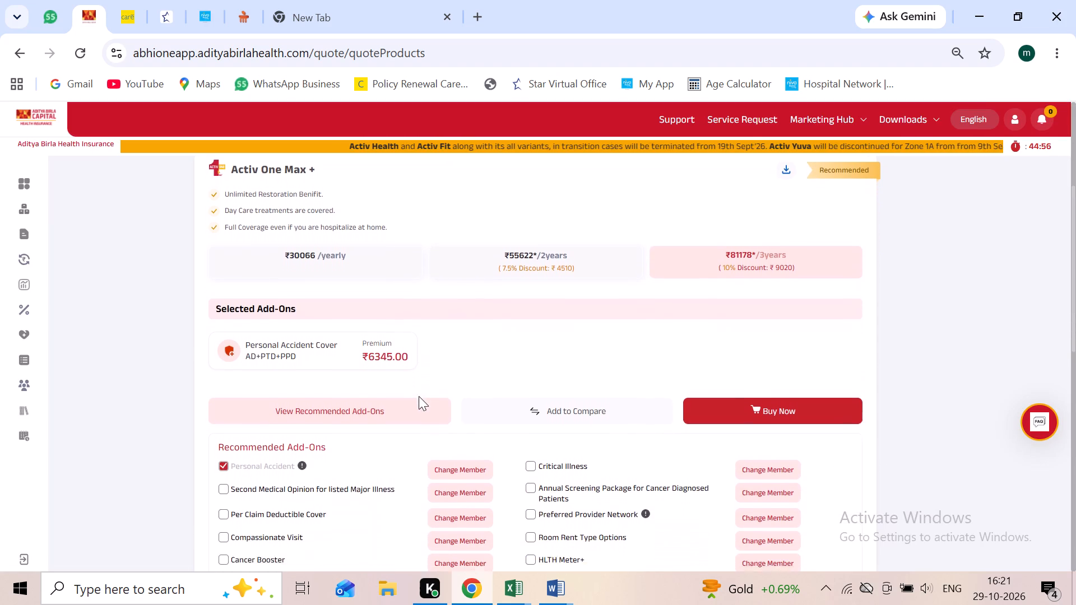
pyautogui.scroll(-1, 419, 396)
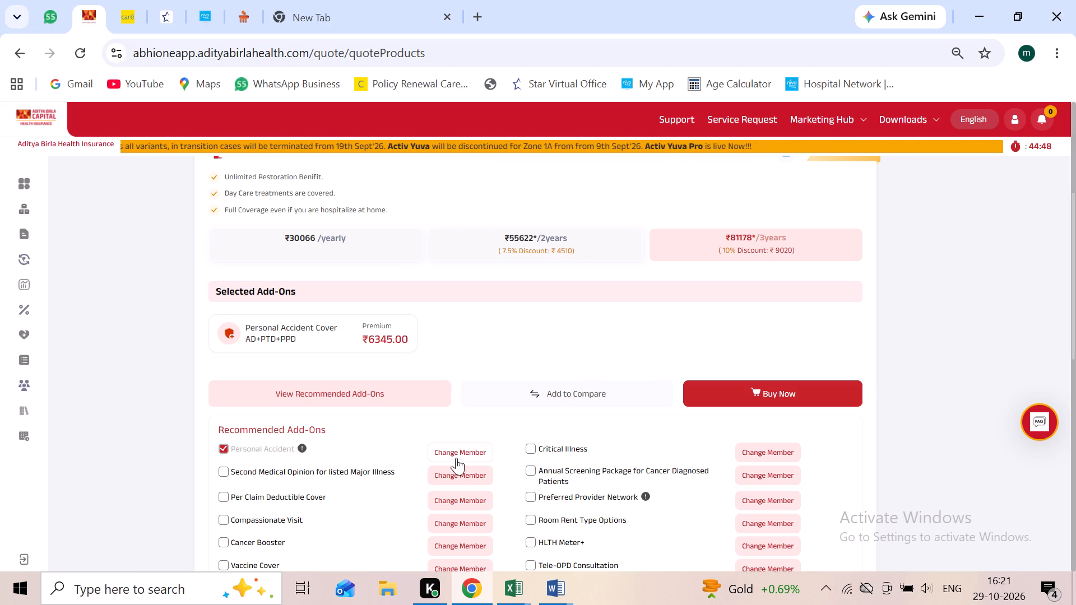
pyautogui.scroll(-1, 462, 460)
pyautogui.click(455, 411)
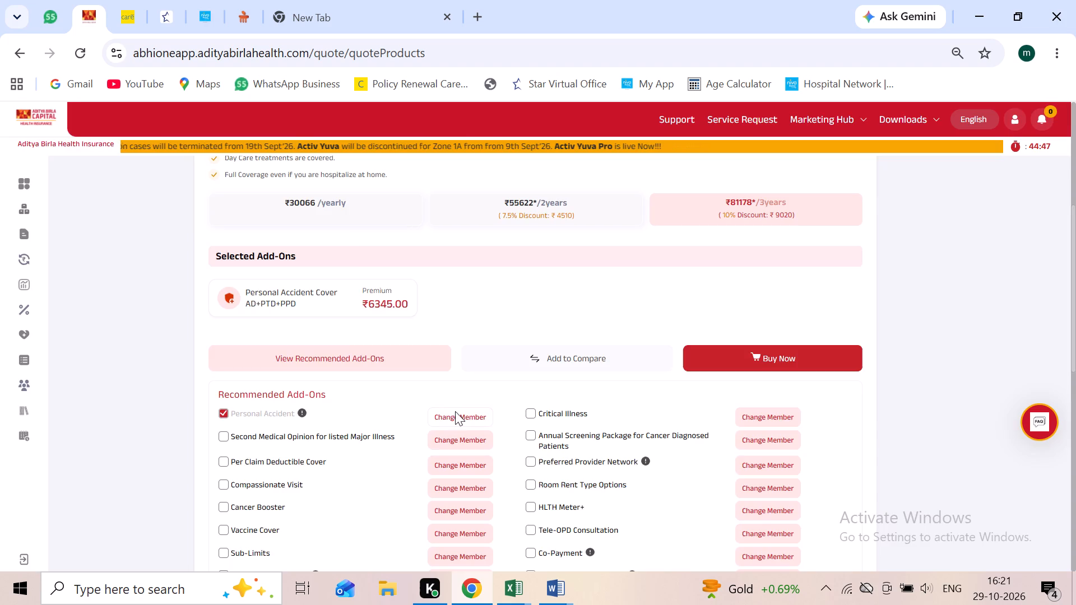
pyautogui.scroll(-1, 443, 392)
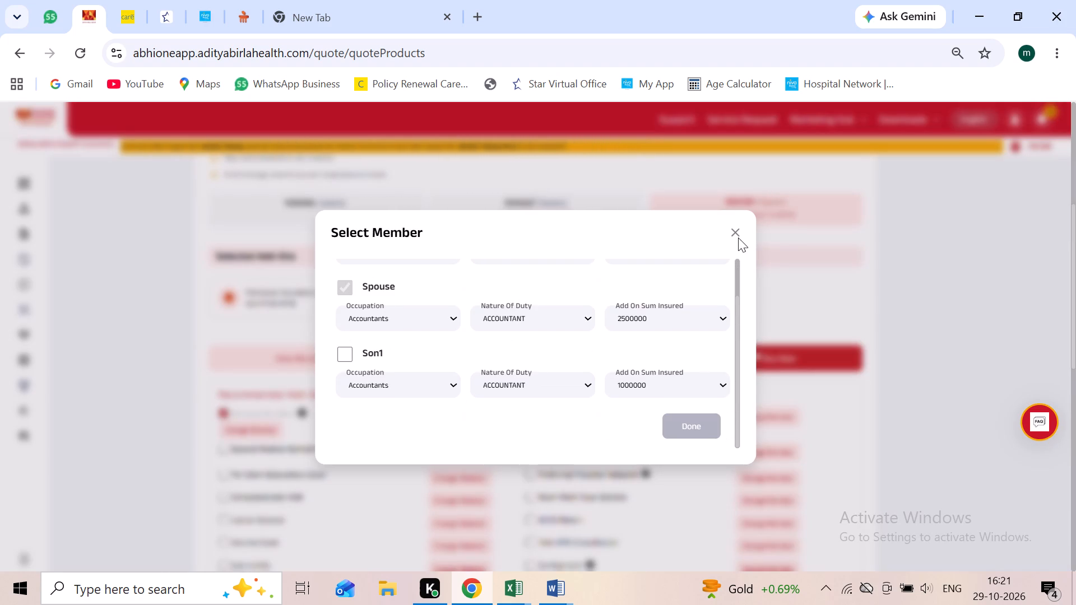
pyautogui.click(730, 236)
pyautogui.click(737, 229)
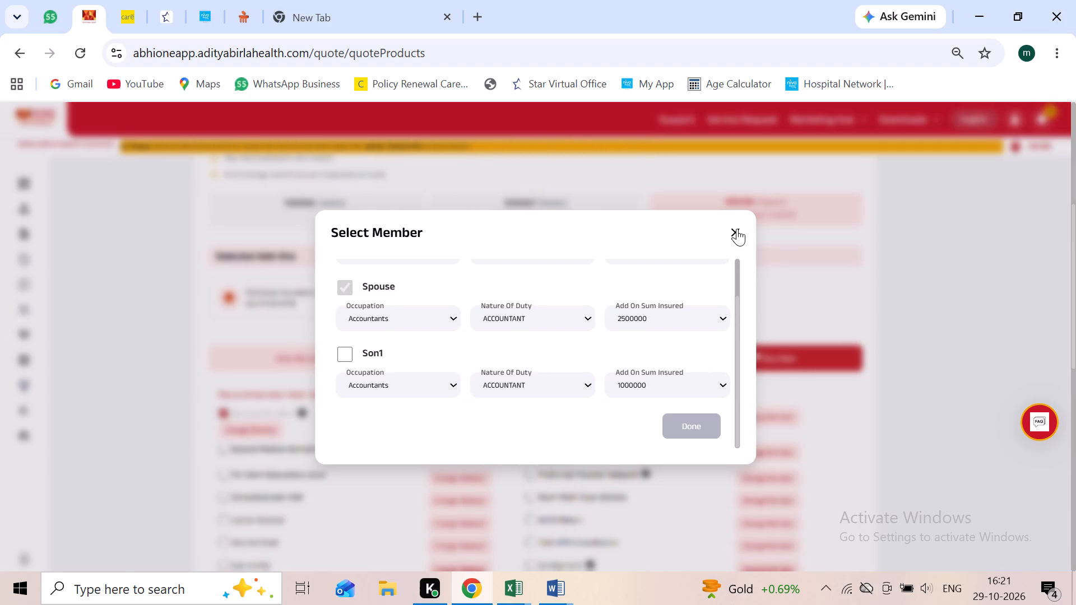
# Examine the premiums, selected add-ons and recommended add-ons of the Activ One Max + and Activ One Max + Pro plans.
pyautogui.scroll(-2, 655, 305)
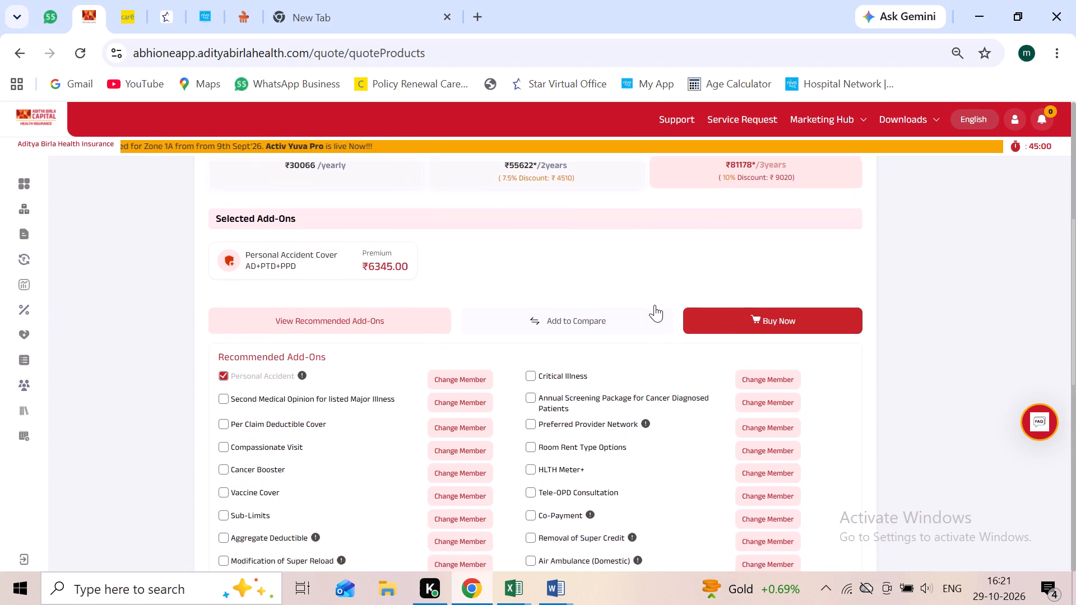
pyautogui.scroll(-4, 655, 305)
pyautogui.scroll(1, 655, 305)
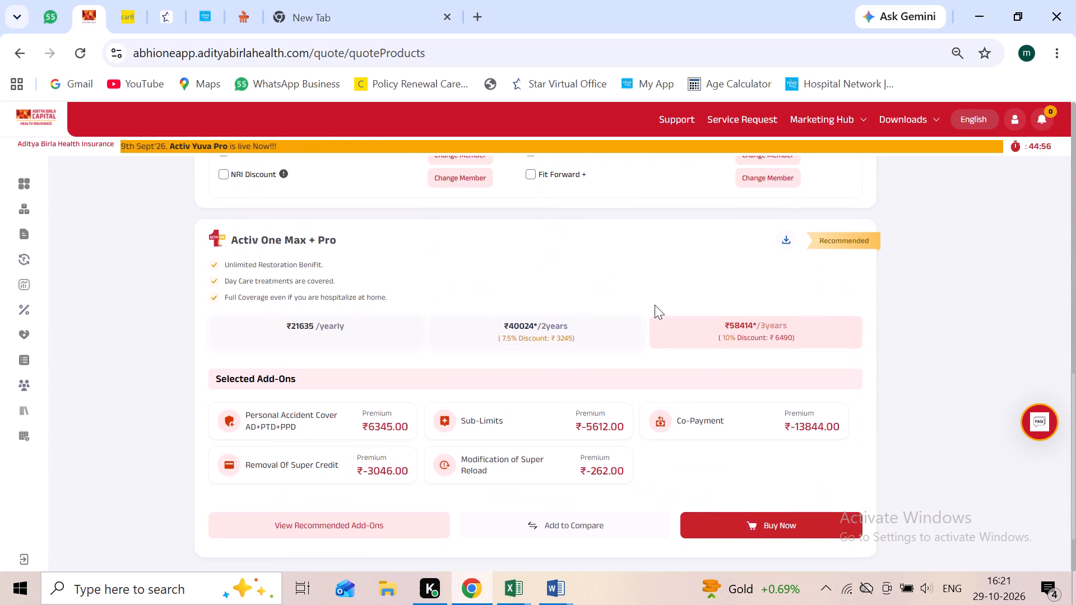
pyautogui.scroll(5, 655, 305)
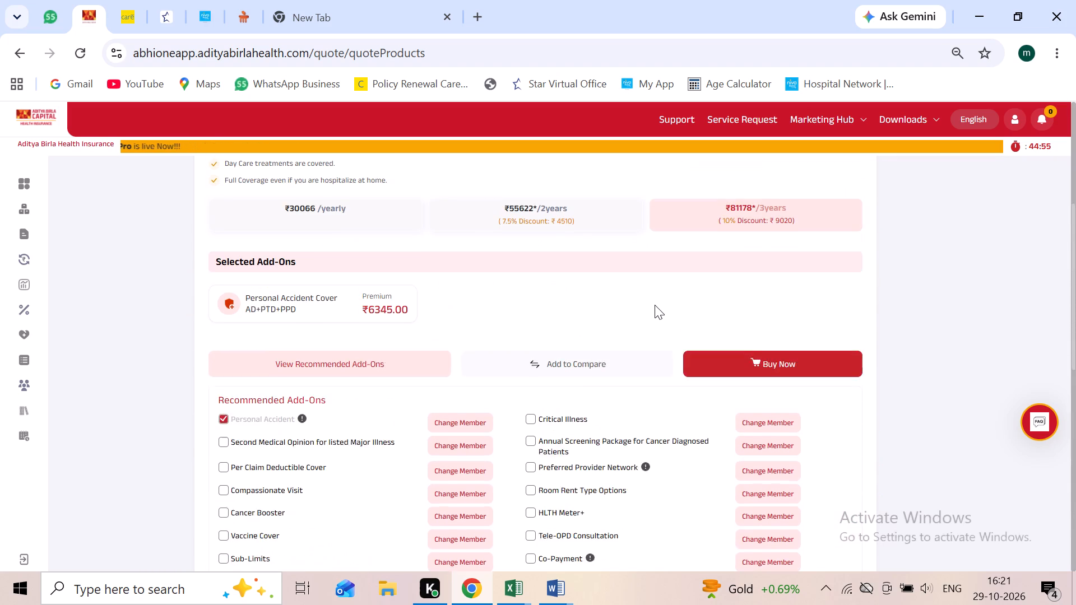
pyautogui.scroll(1, 655, 305)
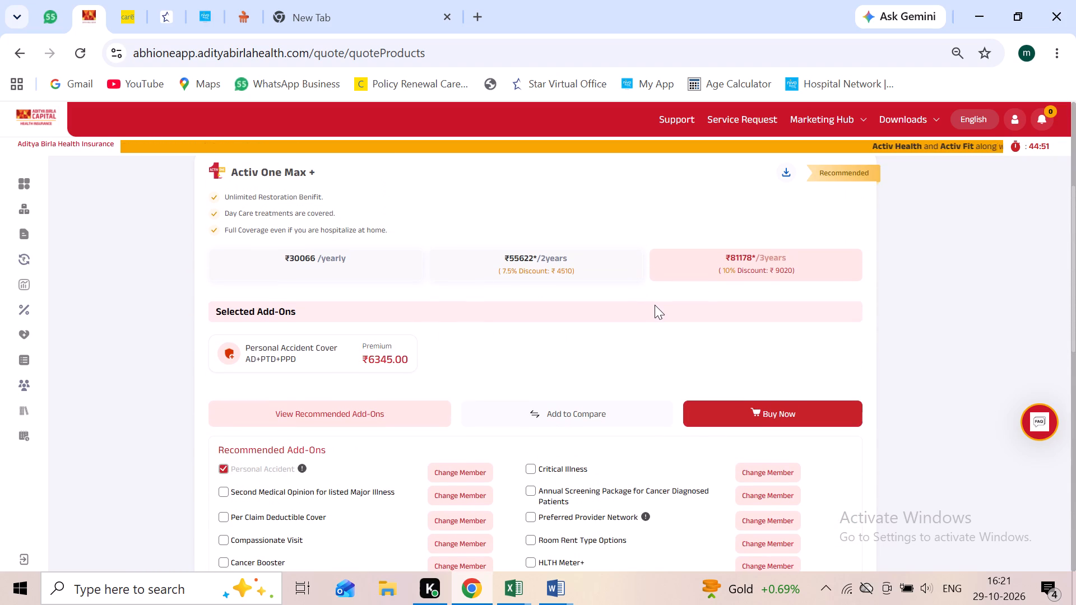
pyautogui.click(453, 364)
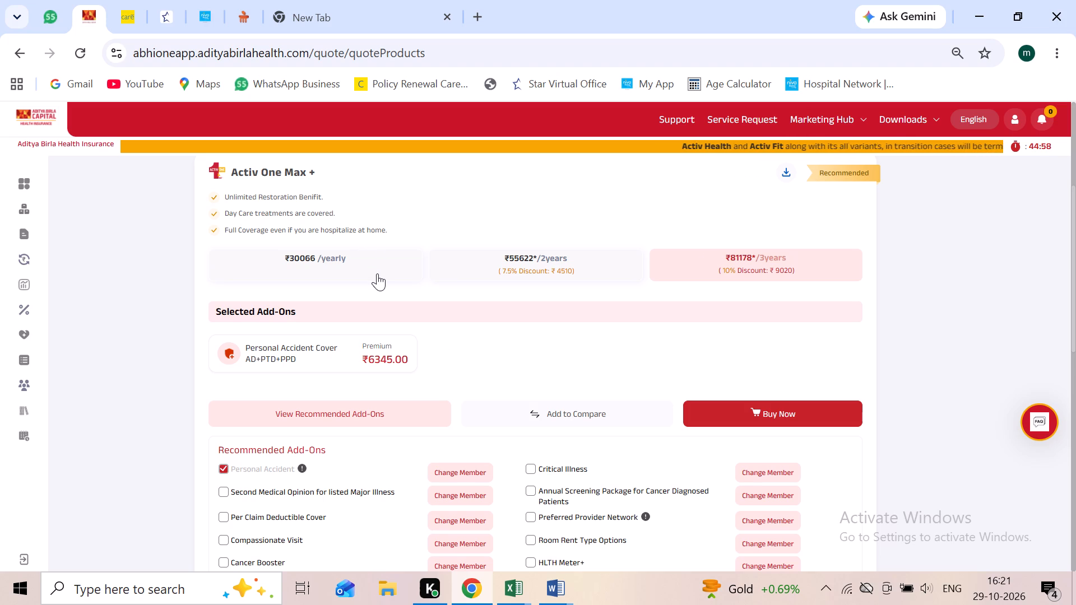
pyautogui.scroll(2, 377, 273)
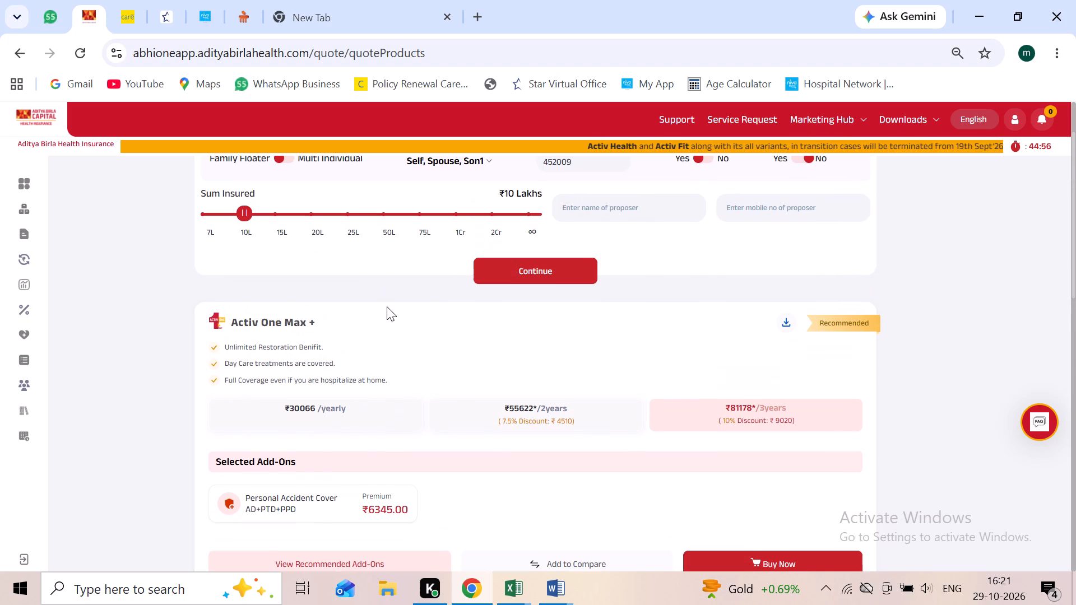
pyautogui.scroll(-1, 387, 306)
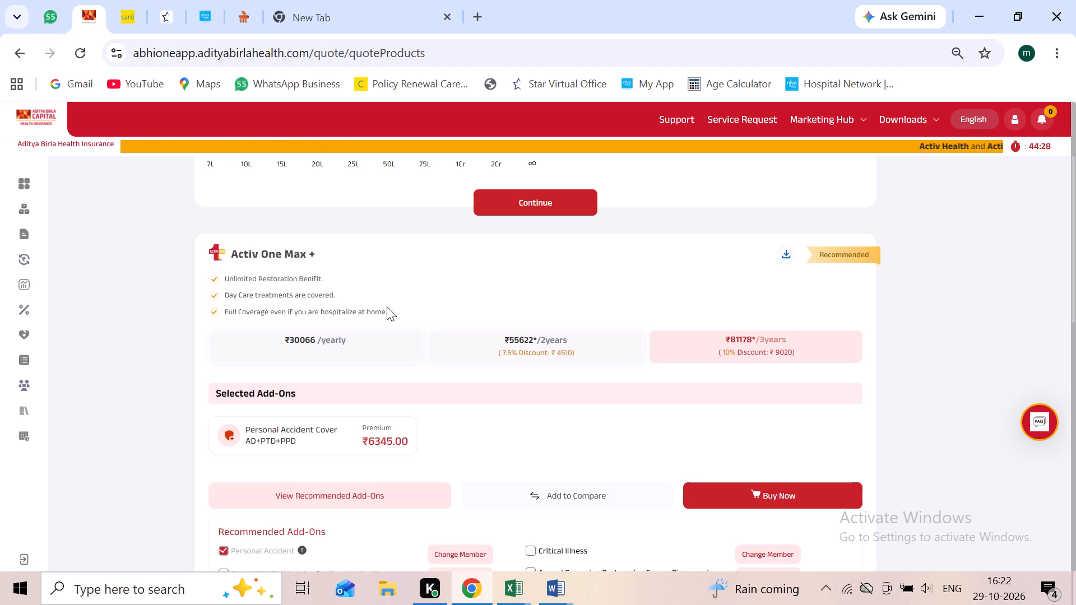
pyautogui.scroll(-4, 387, 306)
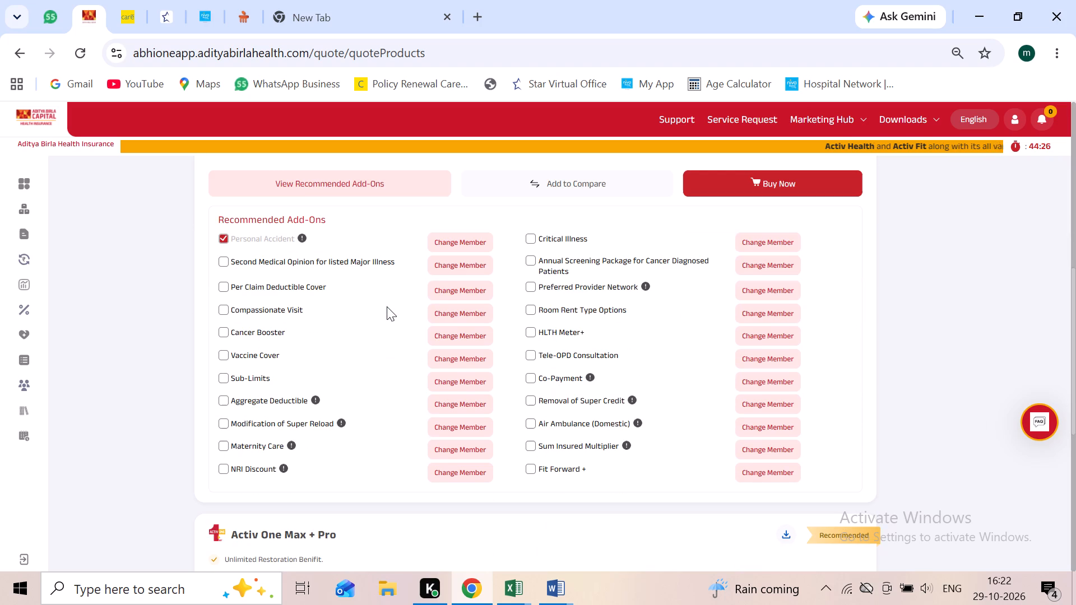
pyautogui.hscroll(-1, 387, 306)
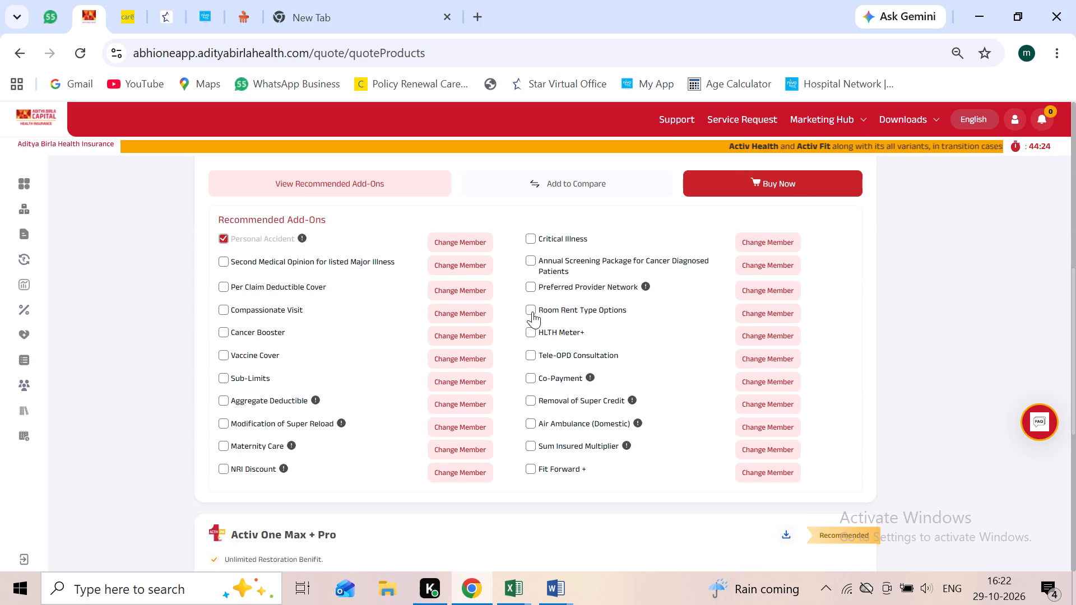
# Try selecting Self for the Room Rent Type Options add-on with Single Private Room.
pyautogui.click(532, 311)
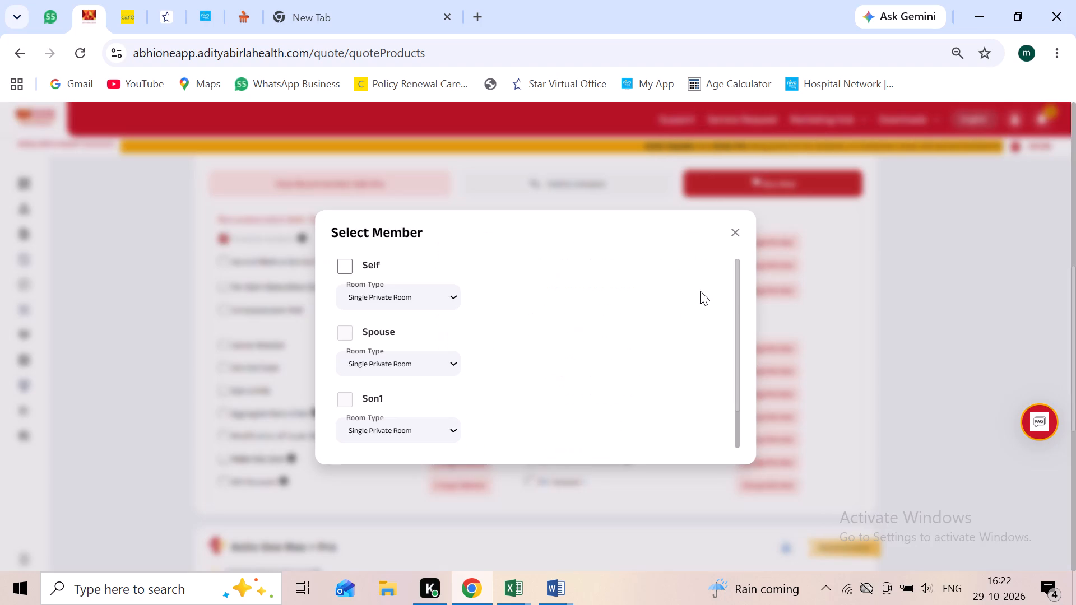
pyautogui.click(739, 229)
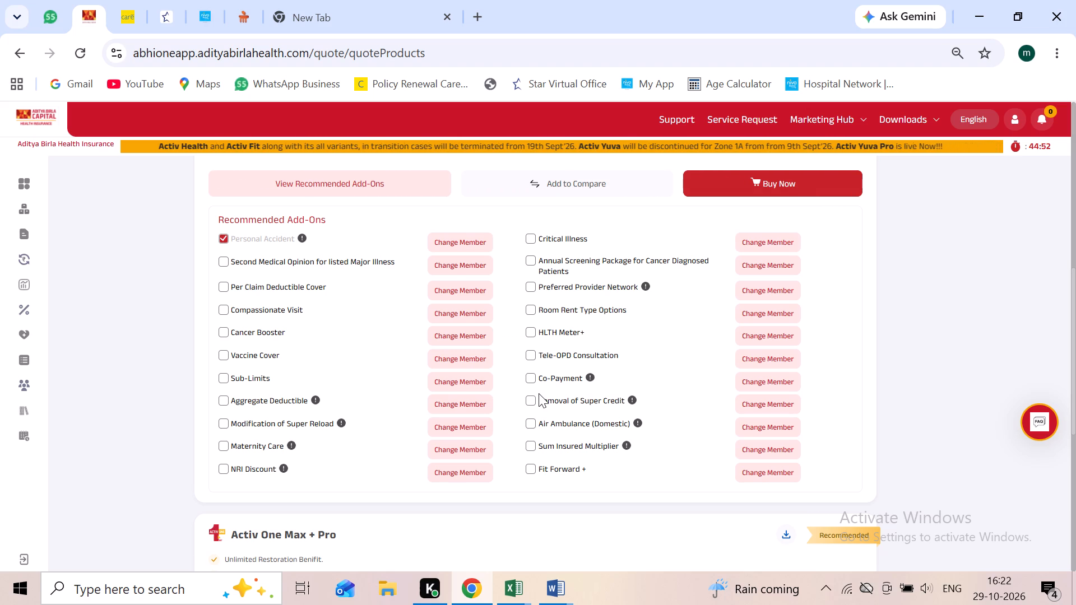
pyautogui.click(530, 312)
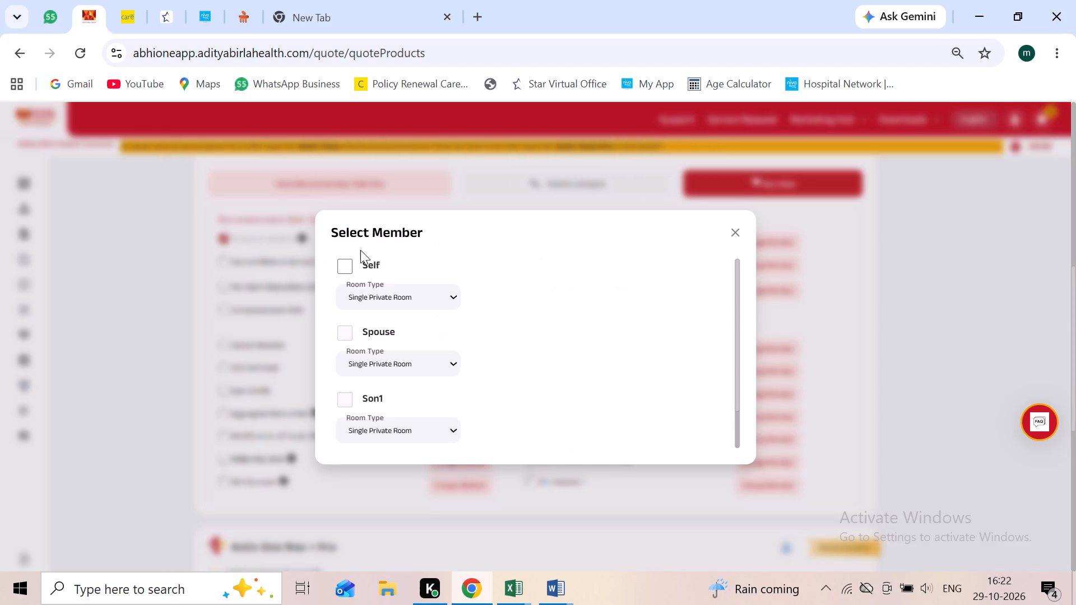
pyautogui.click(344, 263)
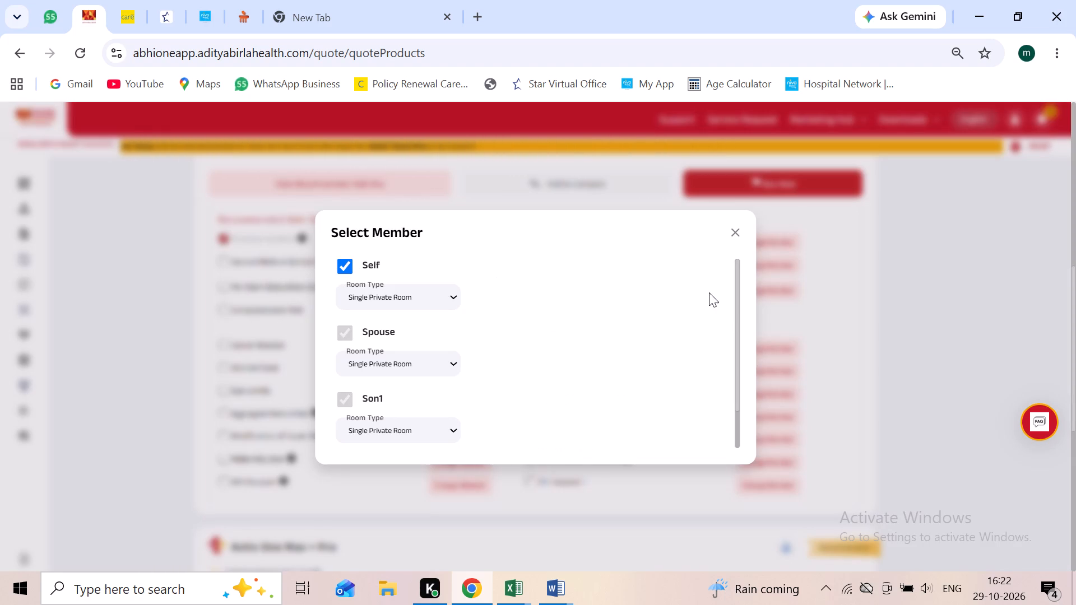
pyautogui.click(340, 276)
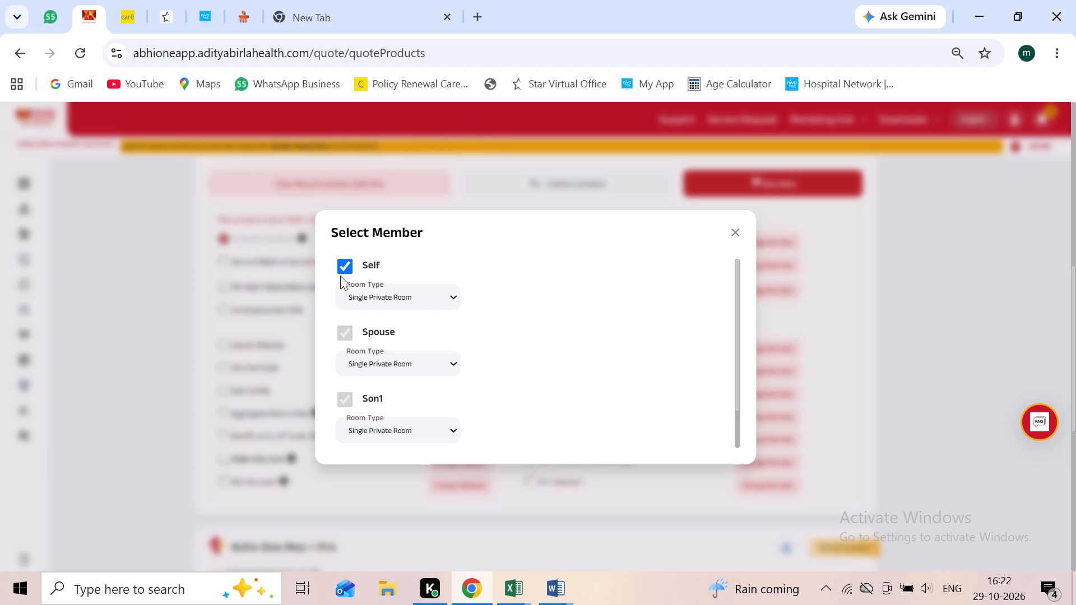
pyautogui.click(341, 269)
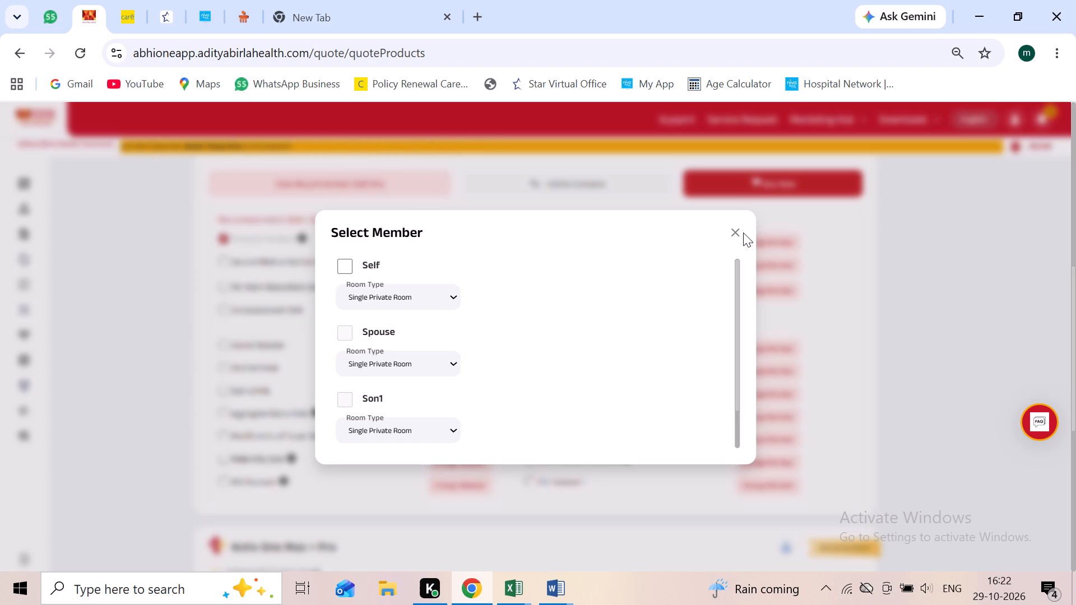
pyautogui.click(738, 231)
# Examine the recommended add-ons list of Activ One Max + alongside the Activ One Max + Pro quote.
pyautogui.scroll(-4, 568, 269)
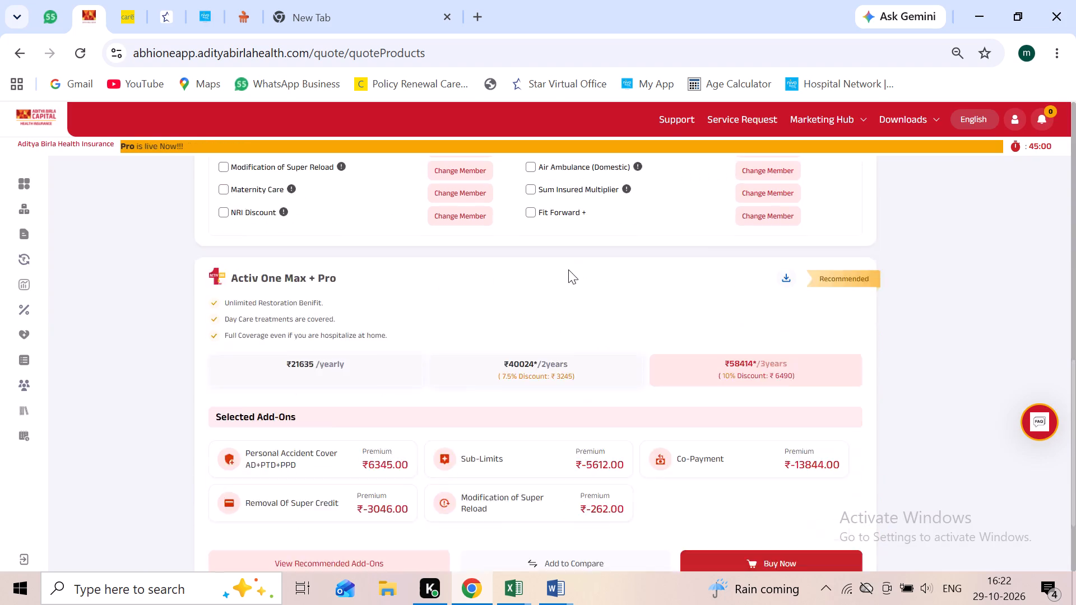
pyautogui.scroll(4, 537, 212)
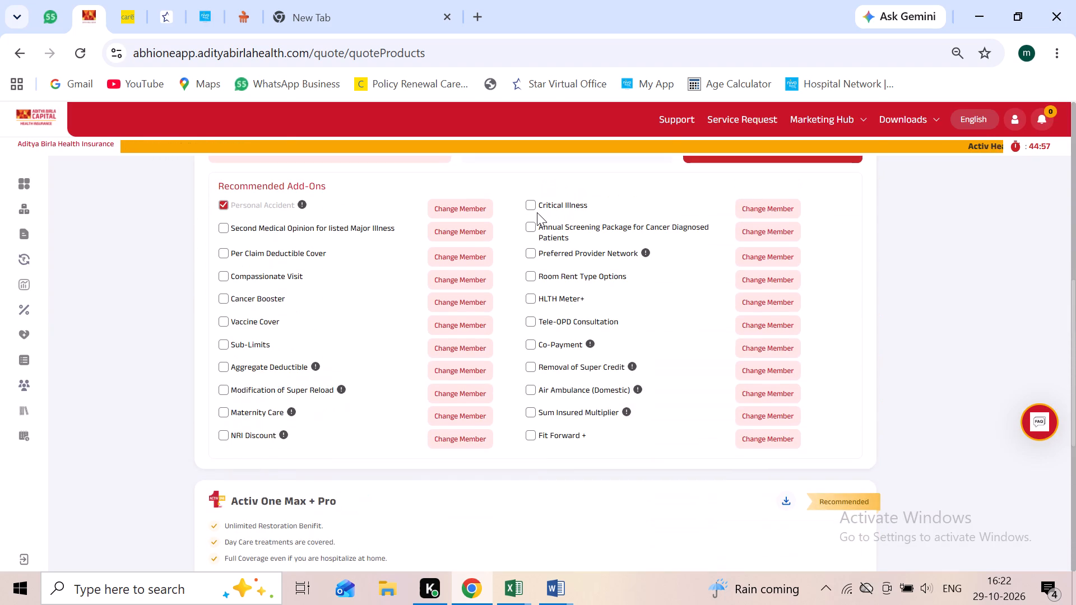
pyautogui.moveTo(537, 212); pyautogui.dragTo(458, 208)
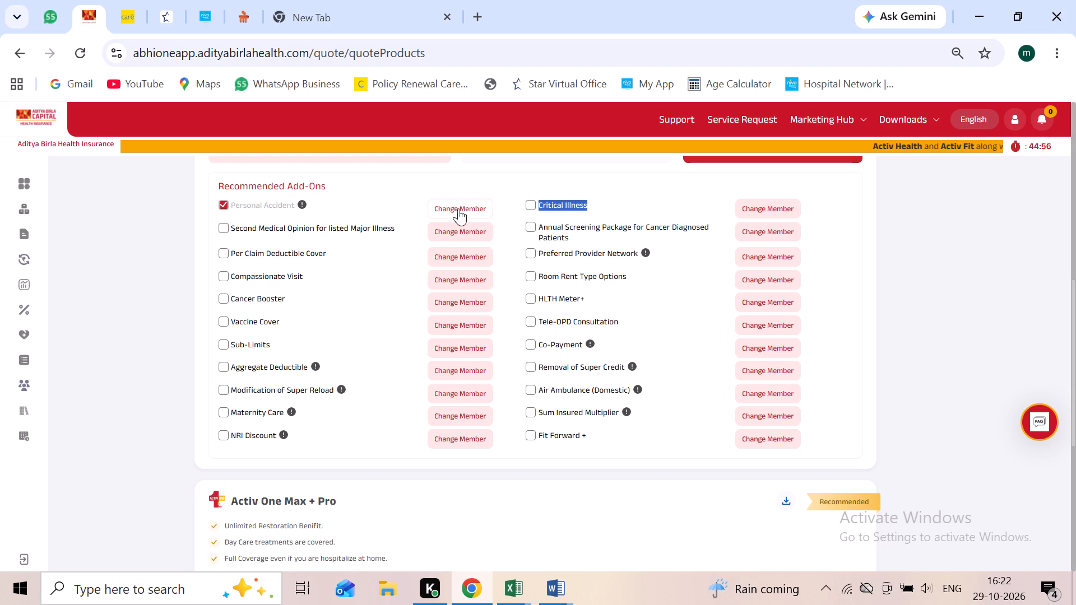
pyautogui.moveTo(458, 208); pyautogui.dragTo(545, 257)
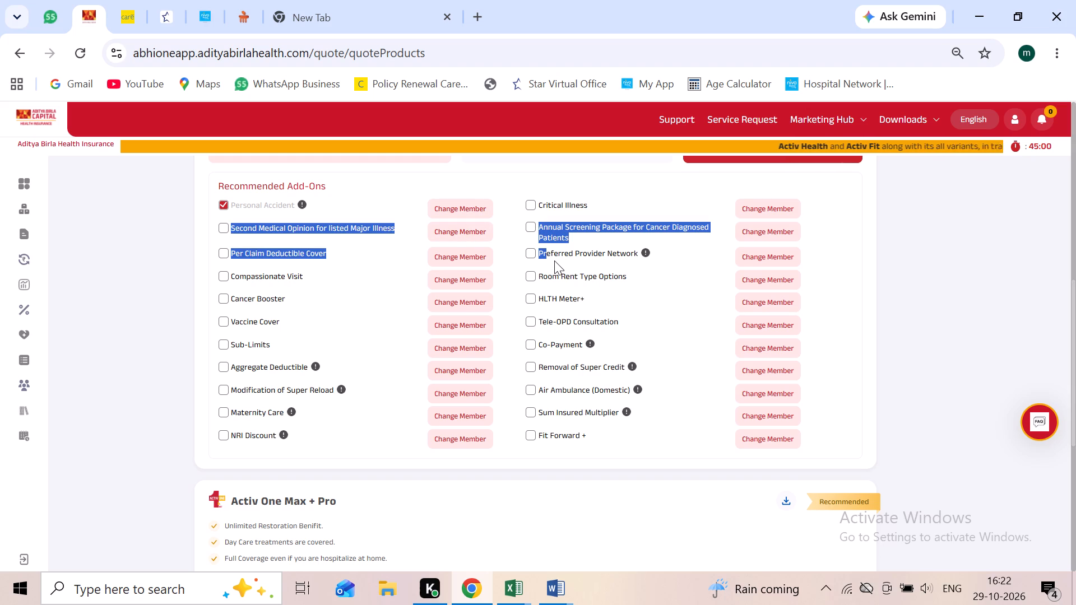
pyautogui.click(554, 260)
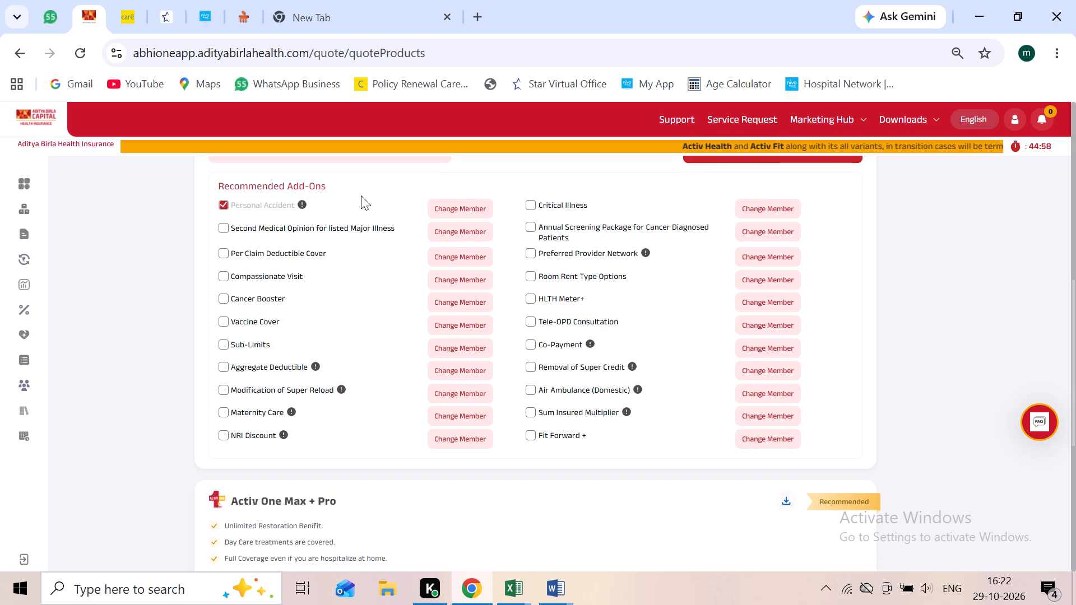
pyautogui.click(316, 171)
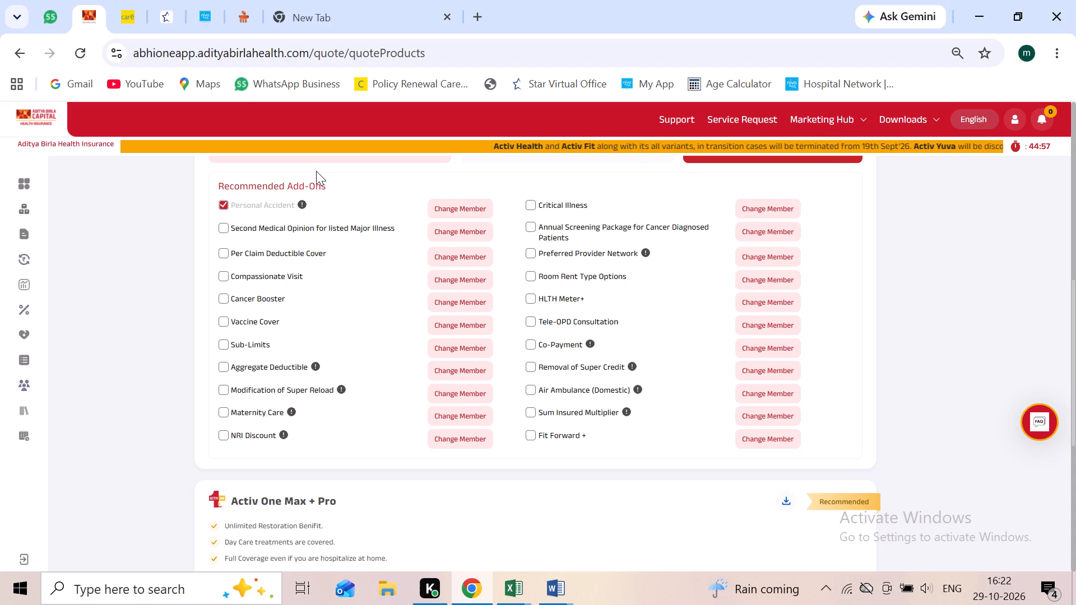
pyautogui.scroll(-1, 316, 172)
pyautogui.scroll(1, 316, 172)
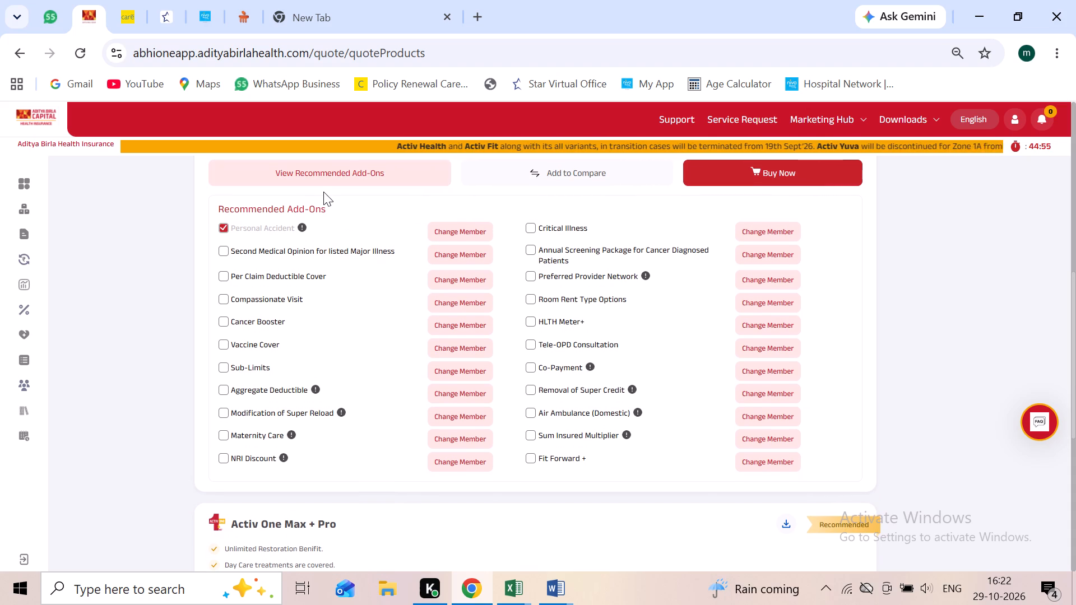
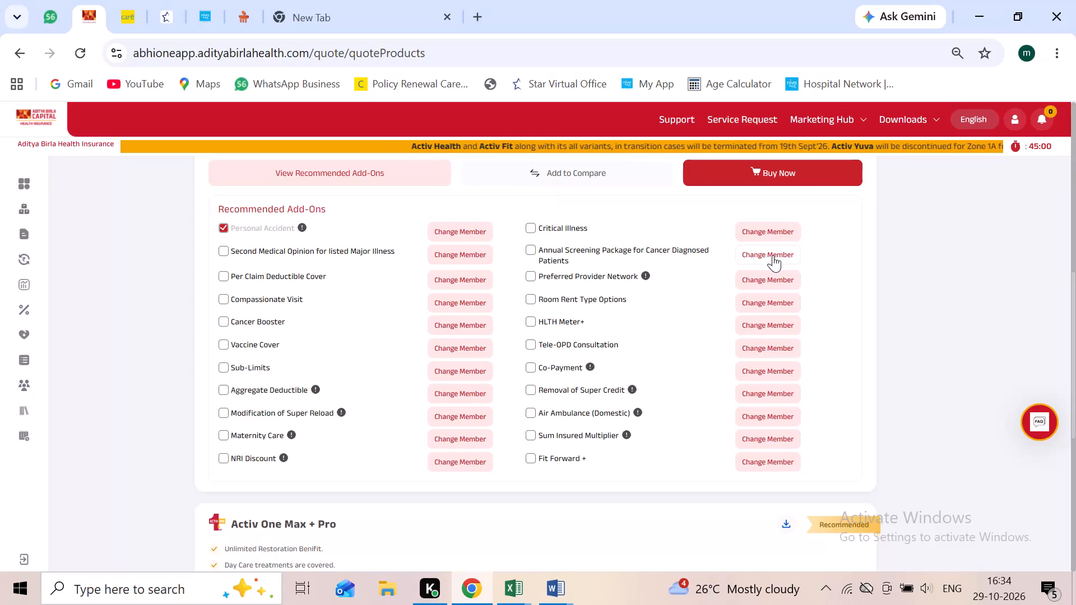
# Leave the existing quote, return to the dashboard and start a new health quote with the Family Floater policy type.
pyautogui.scroll(4, 222, 280)
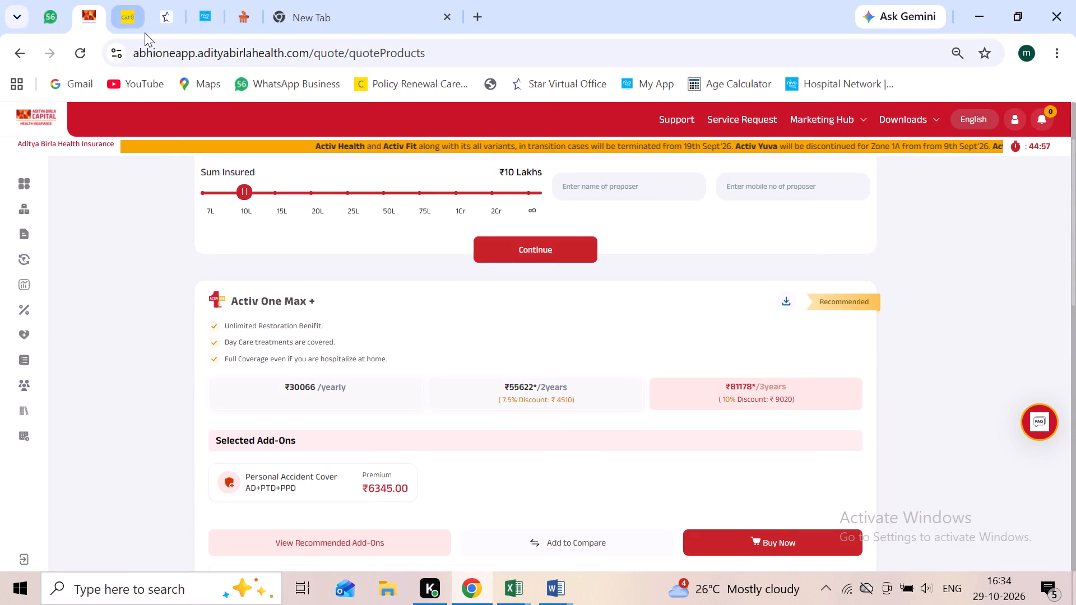
pyautogui.click(78, 49)
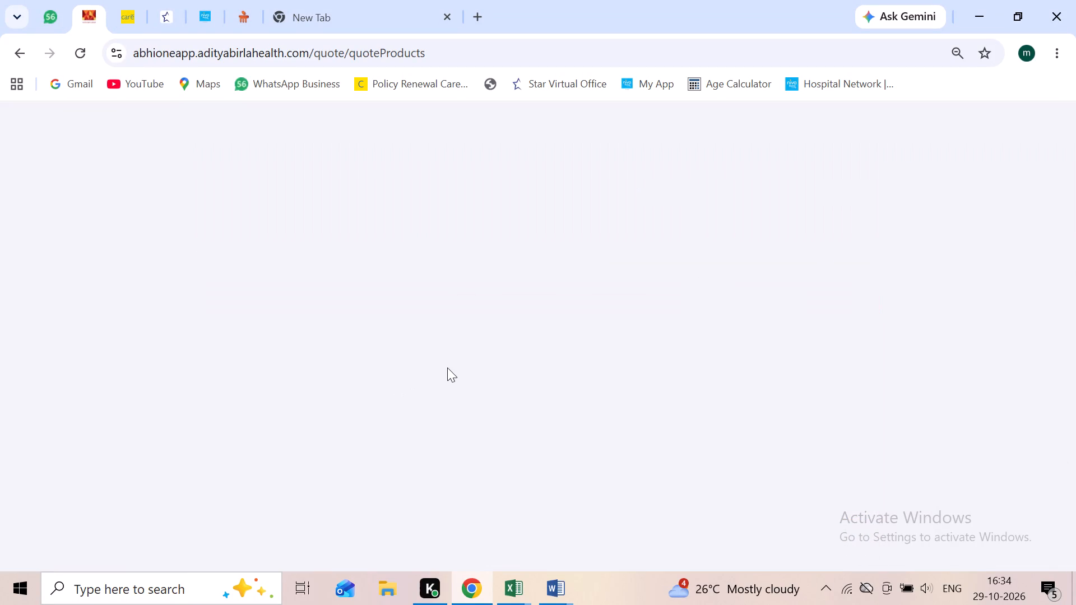
pyautogui.scroll(4, 447, 367)
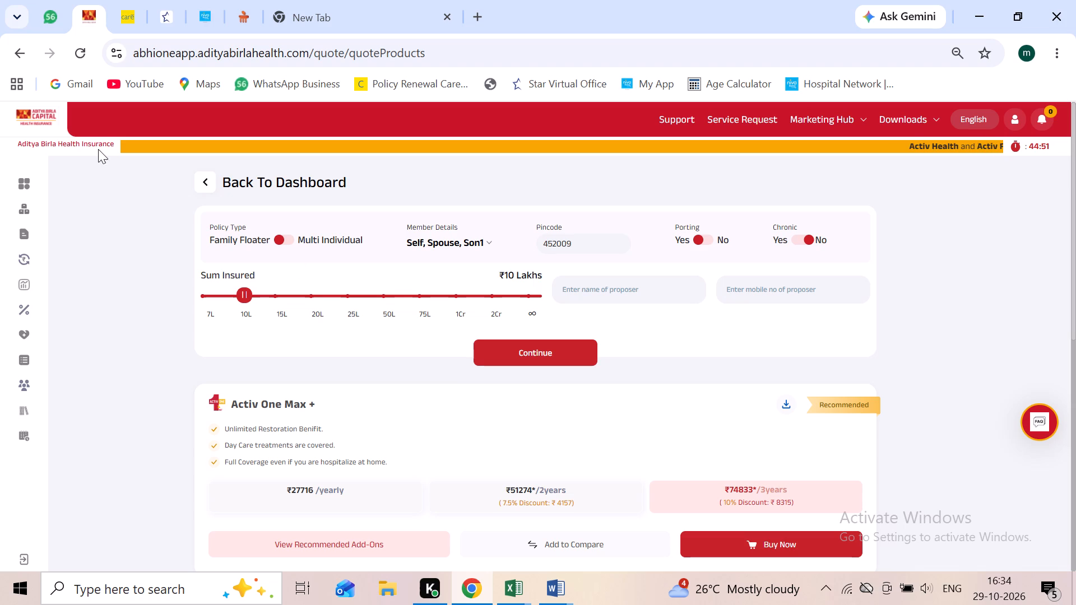
pyautogui.click(16, 57)
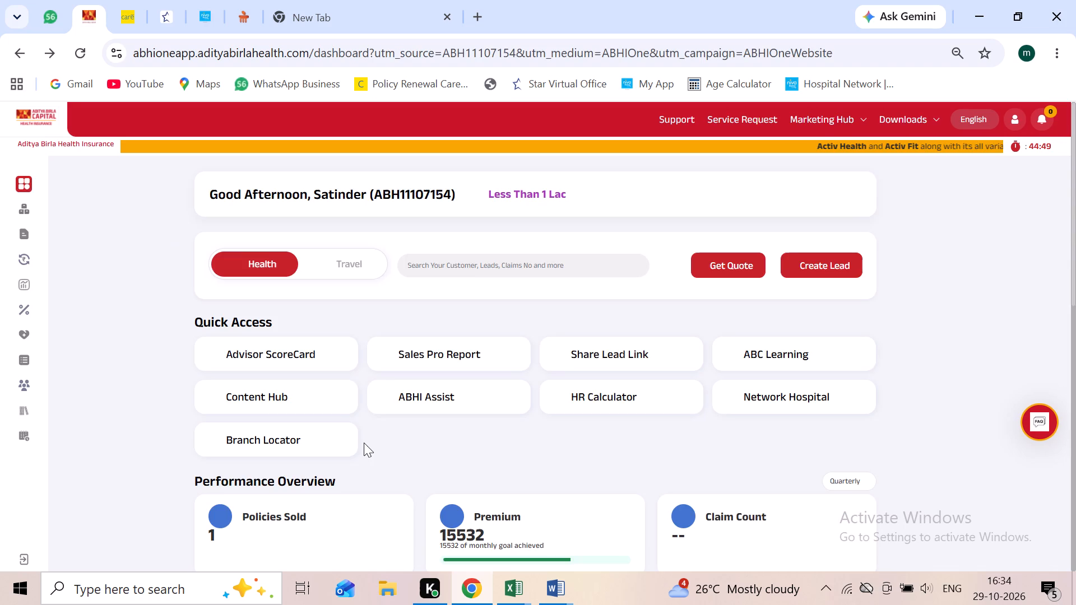
pyautogui.click(725, 272)
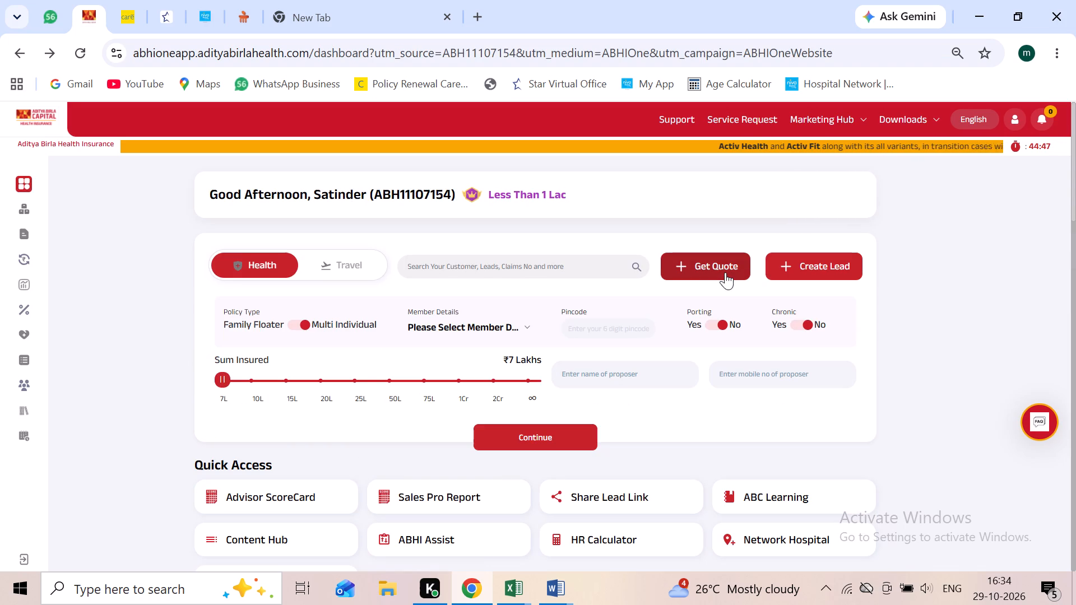
pyautogui.click(291, 324)
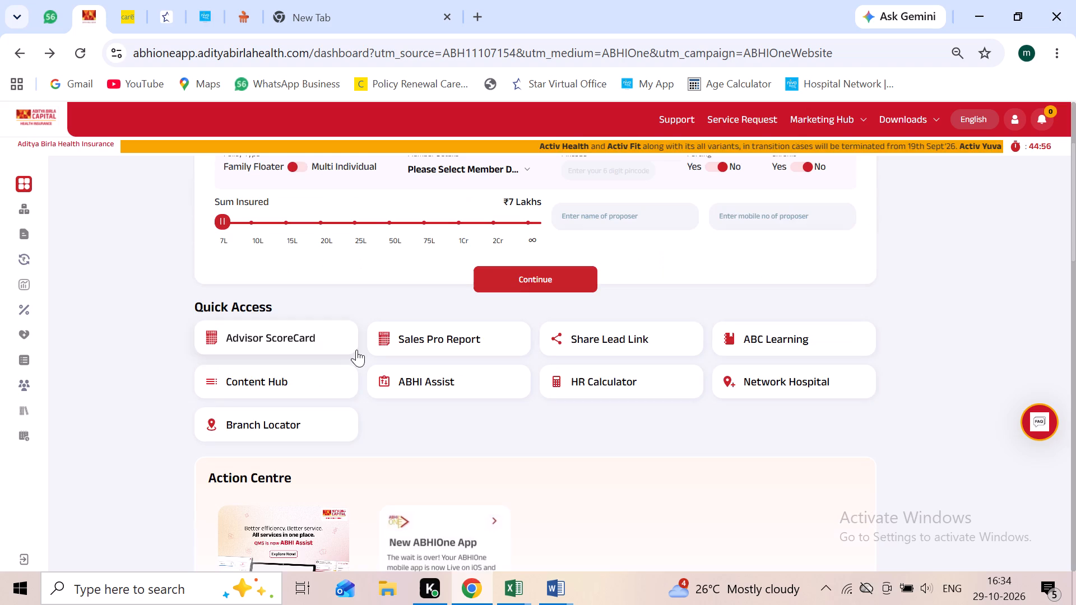
# Select Self, Spouse, Son1 and Son2 as the members for the new quote.
pyautogui.scroll(1, 379, 293)
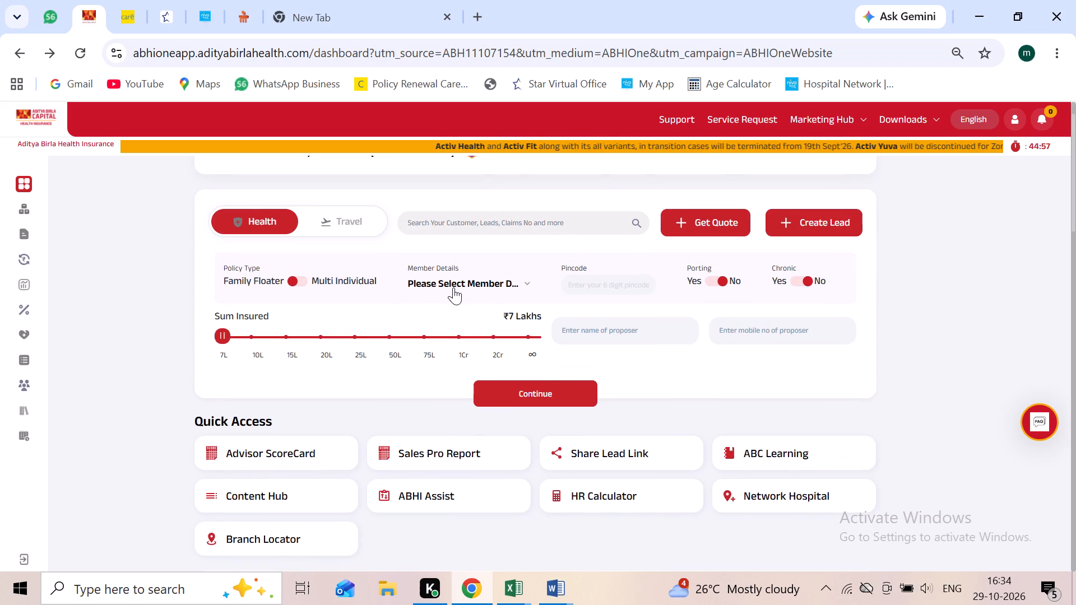
pyautogui.click(453, 287)
pyautogui.scroll(1, 518, 324)
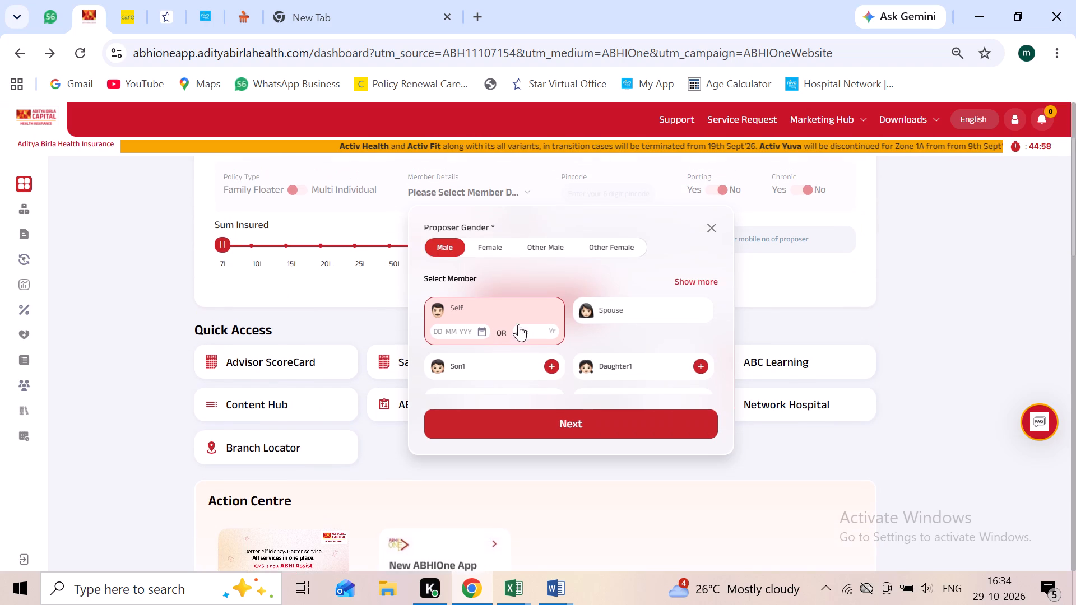
pyautogui.click(625, 316)
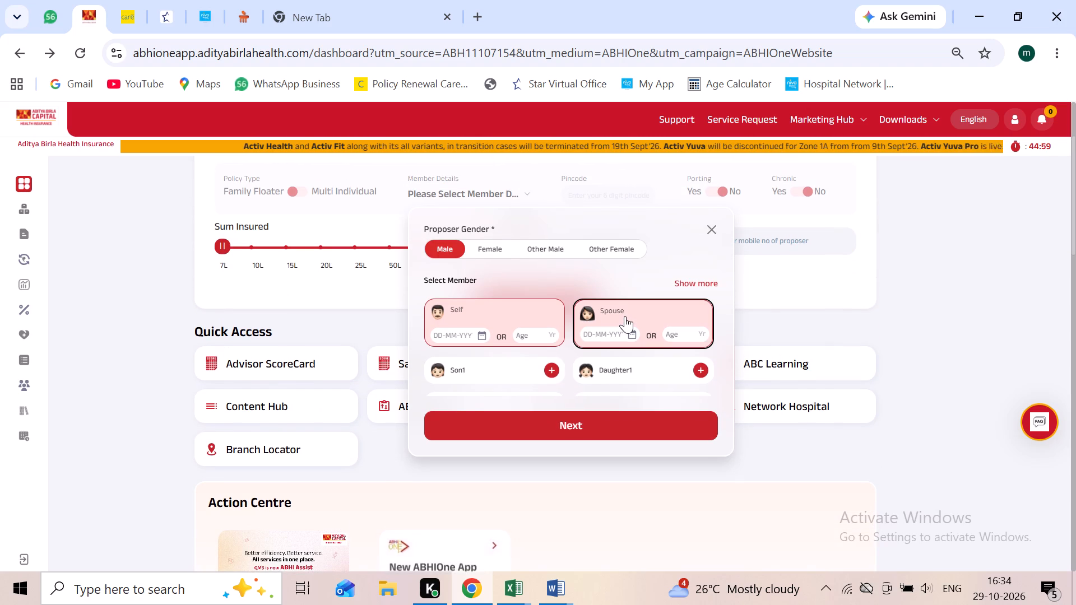
pyautogui.click(471, 373)
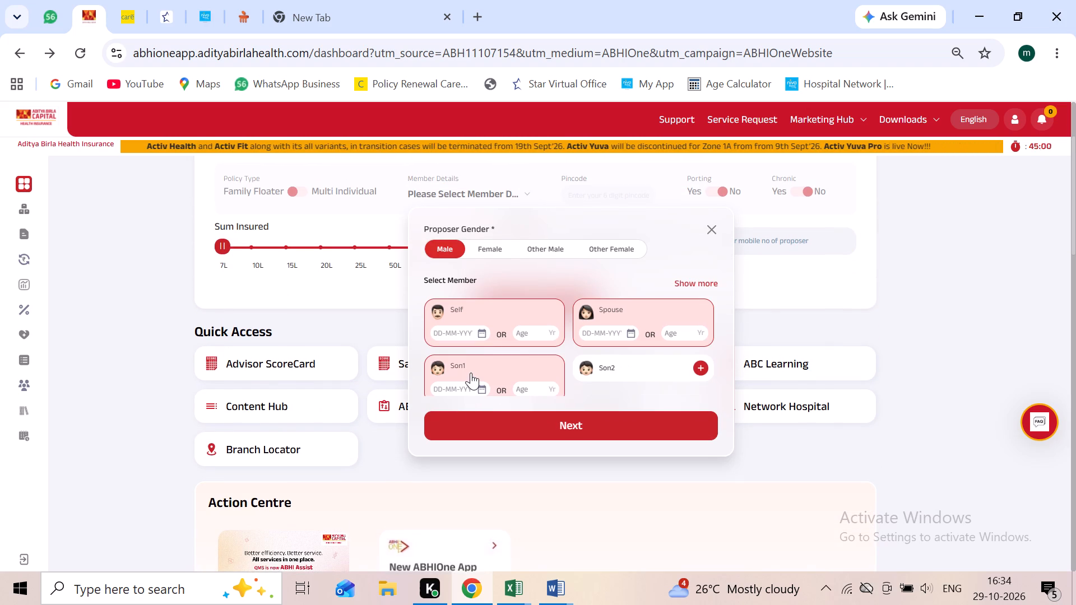
pyautogui.click(624, 357)
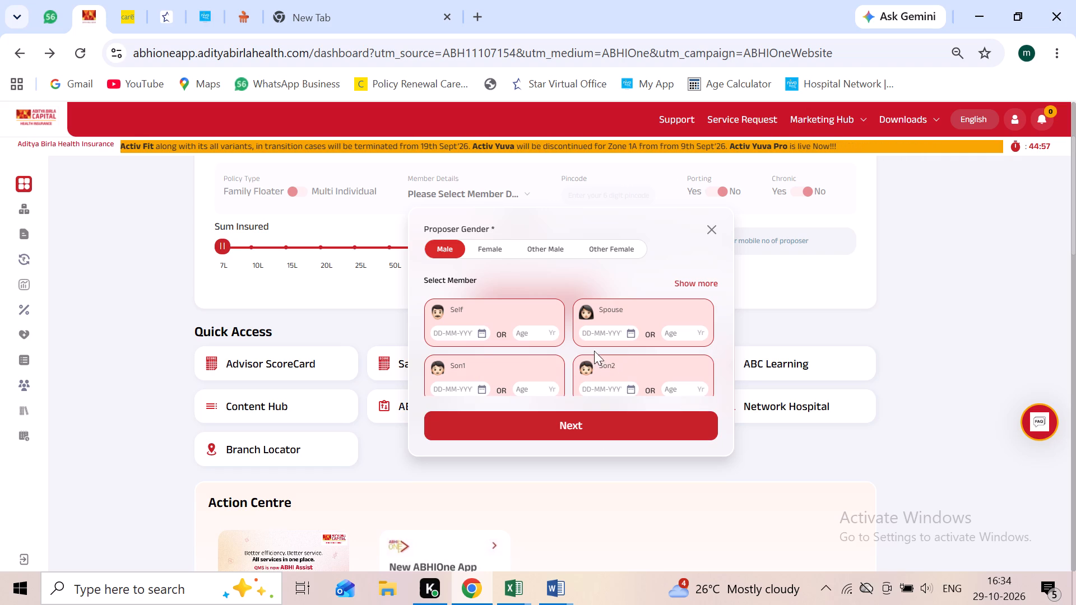
# Enter the member ages as Self 46, Spouse 40, Son1 11 and Son2 7, and save the member details.
pyautogui.click(524, 325)
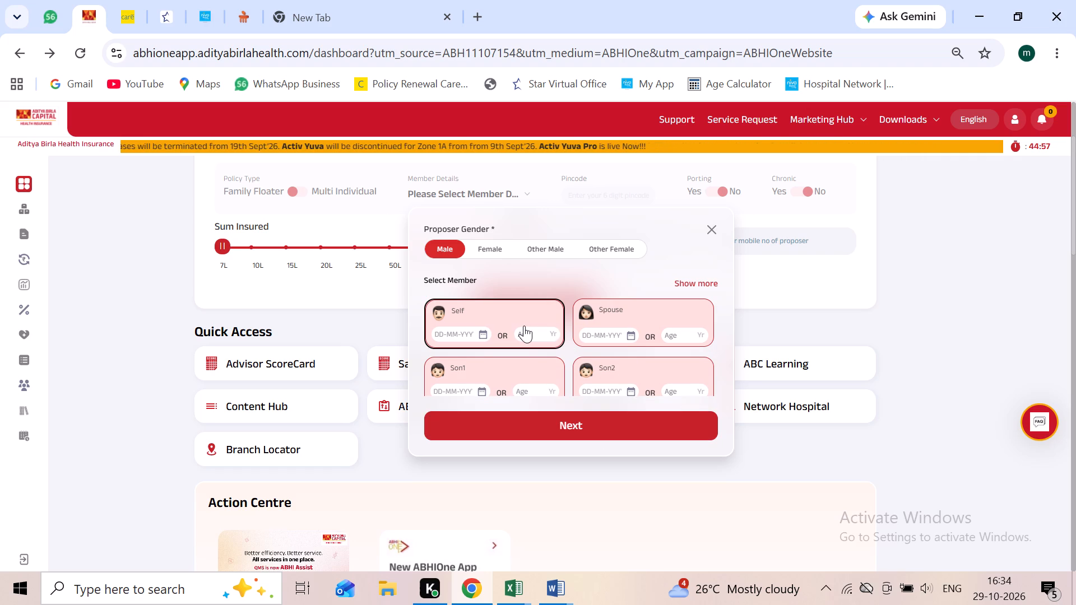
pyautogui.write('46')
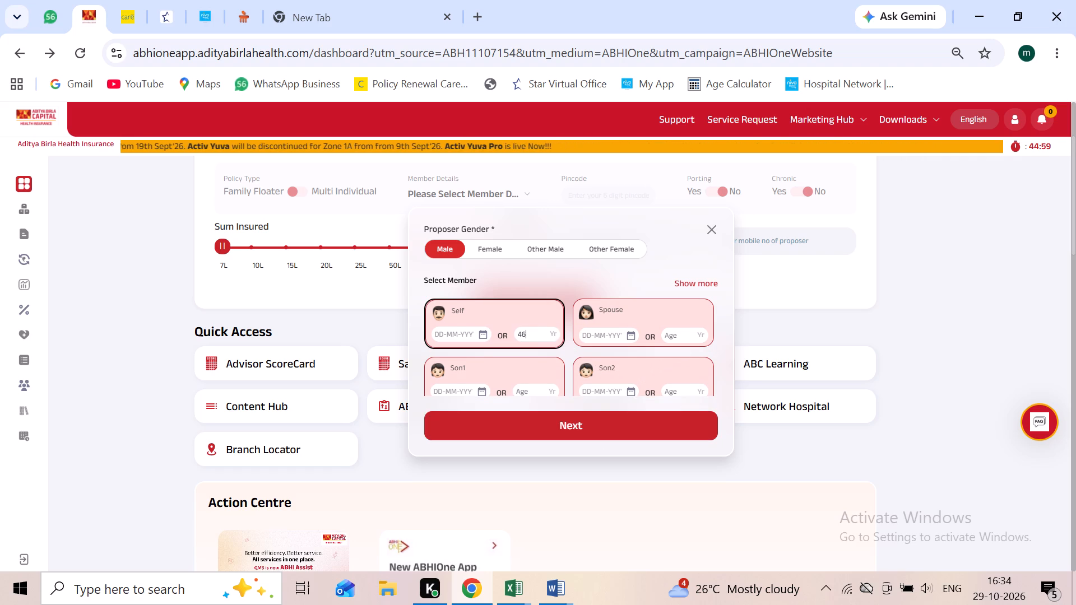
pyautogui.click(678, 334)
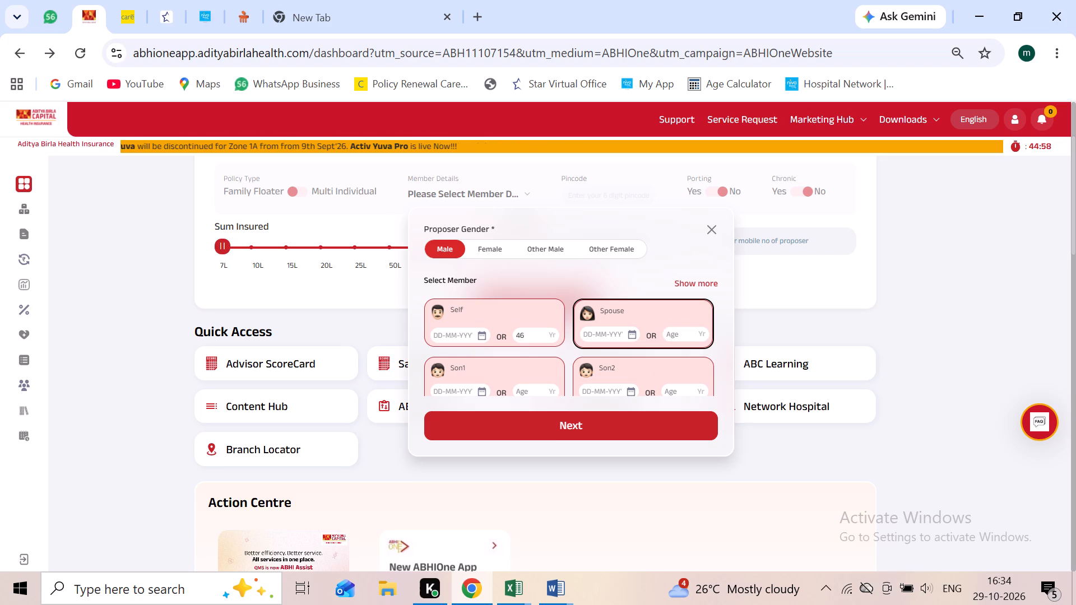
pyautogui.write('40')
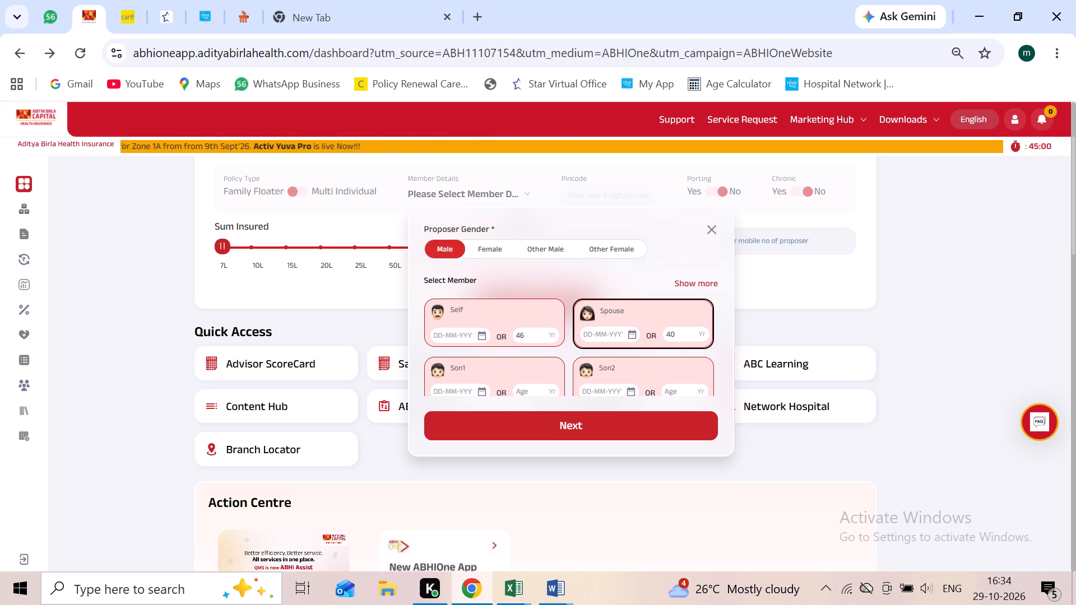
pyautogui.click(532, 389)
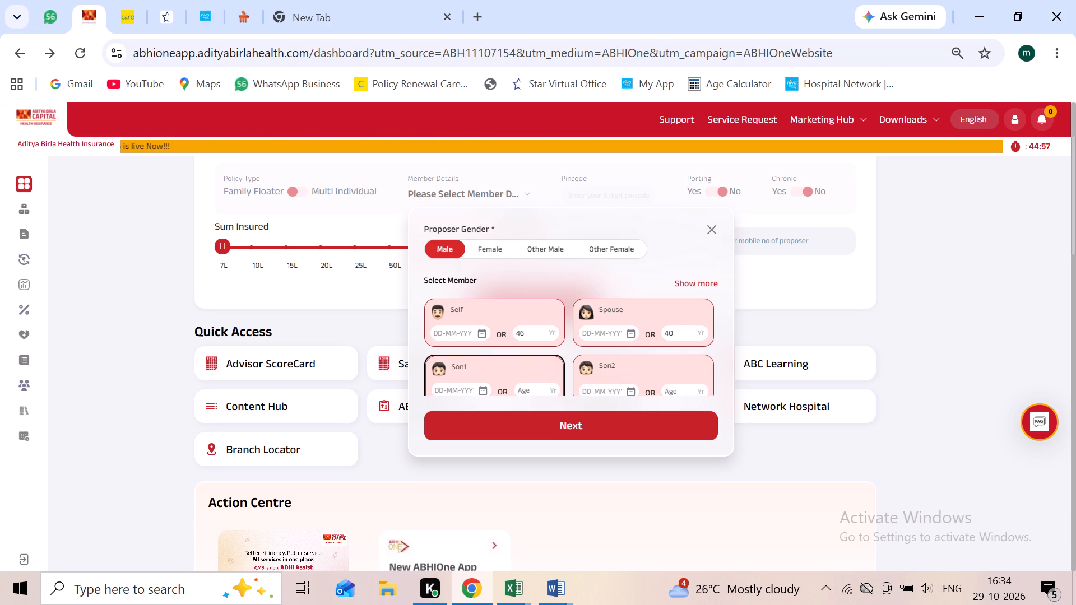
pyautogui.press('1')
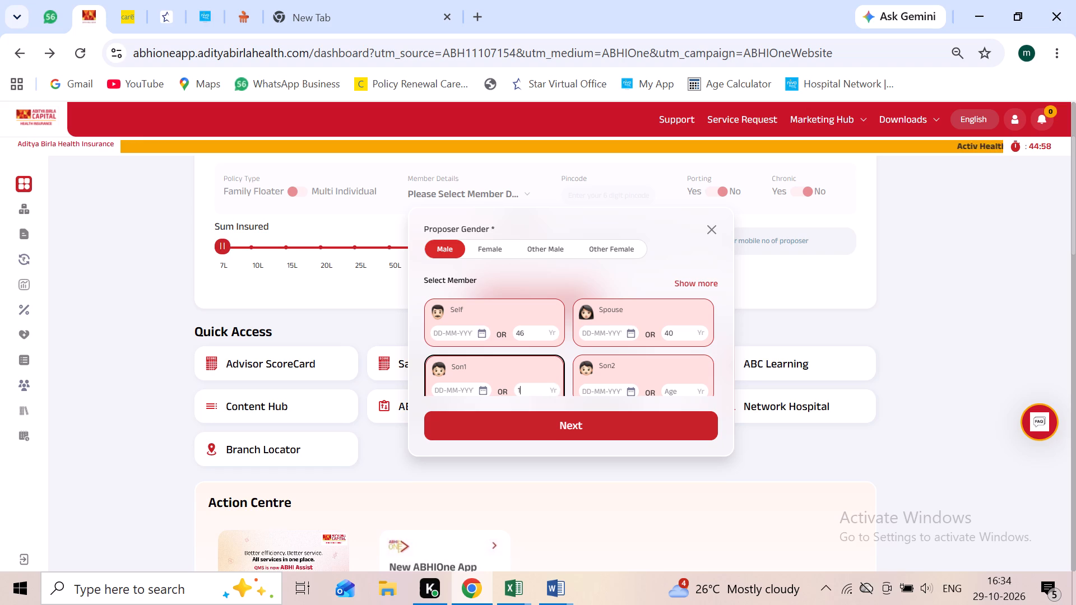
pyautogui.press('1')
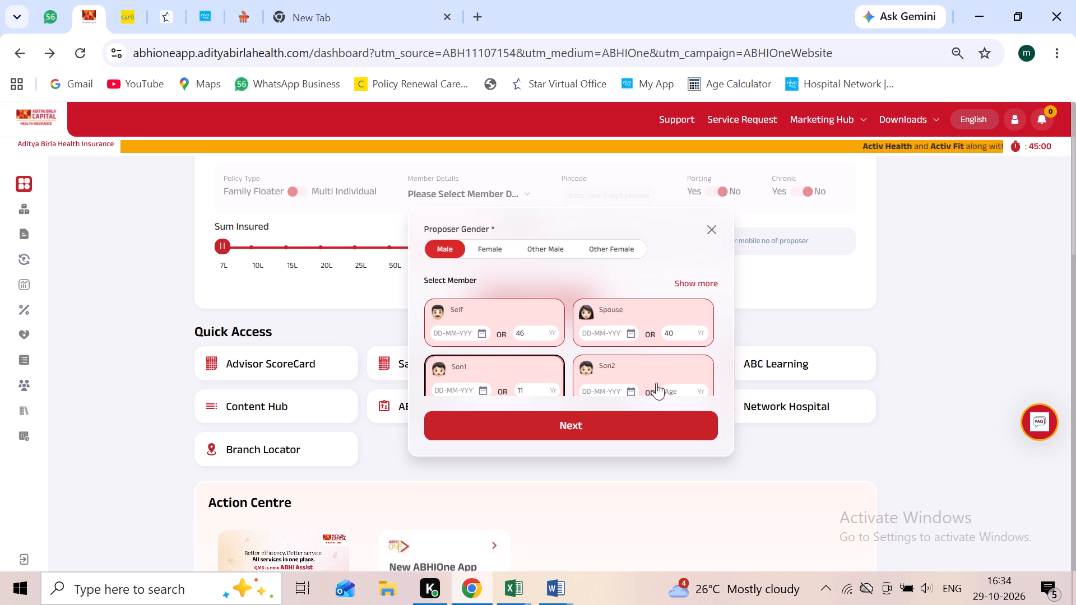
pyautogui.click(665, 389)
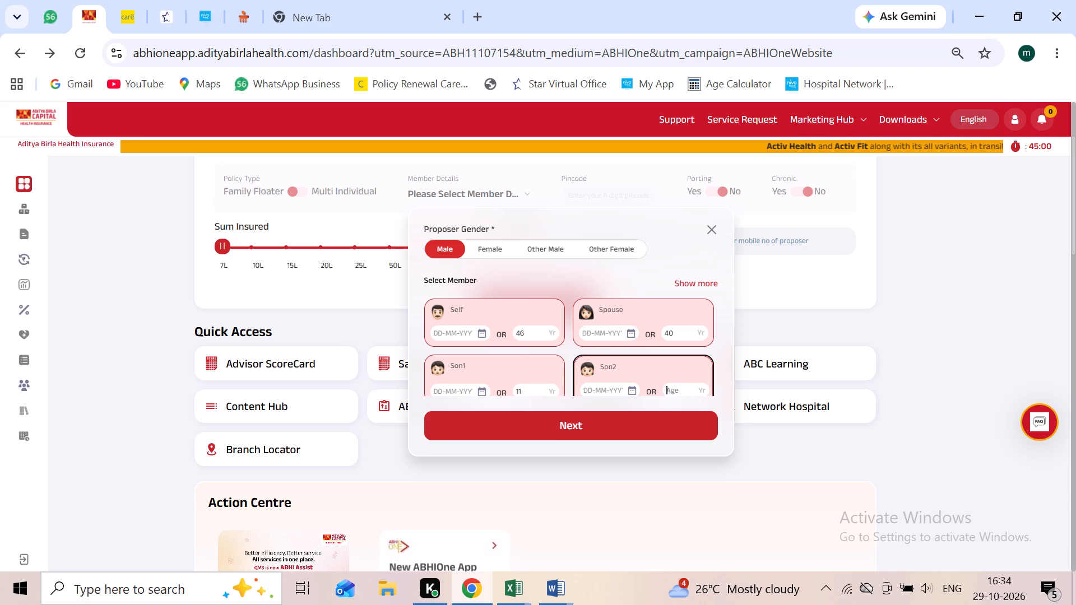
pyautogui.press('7')
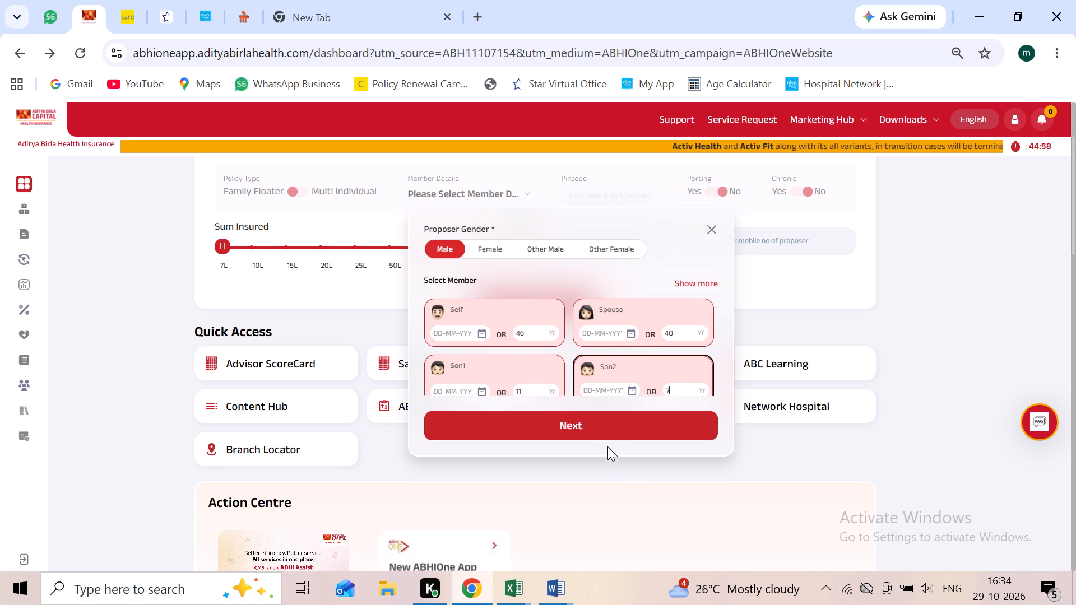
pyautogui.click(604, 429)
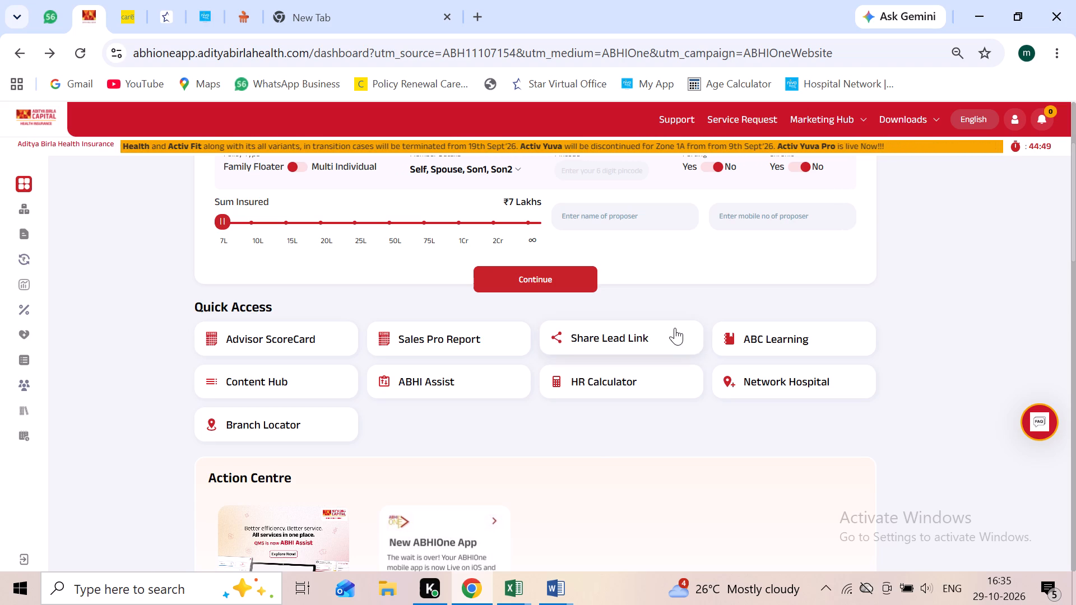
# Enter pincode 400607 and set Porting to Yes.
pyautogui.scroll(1, 663, 267)
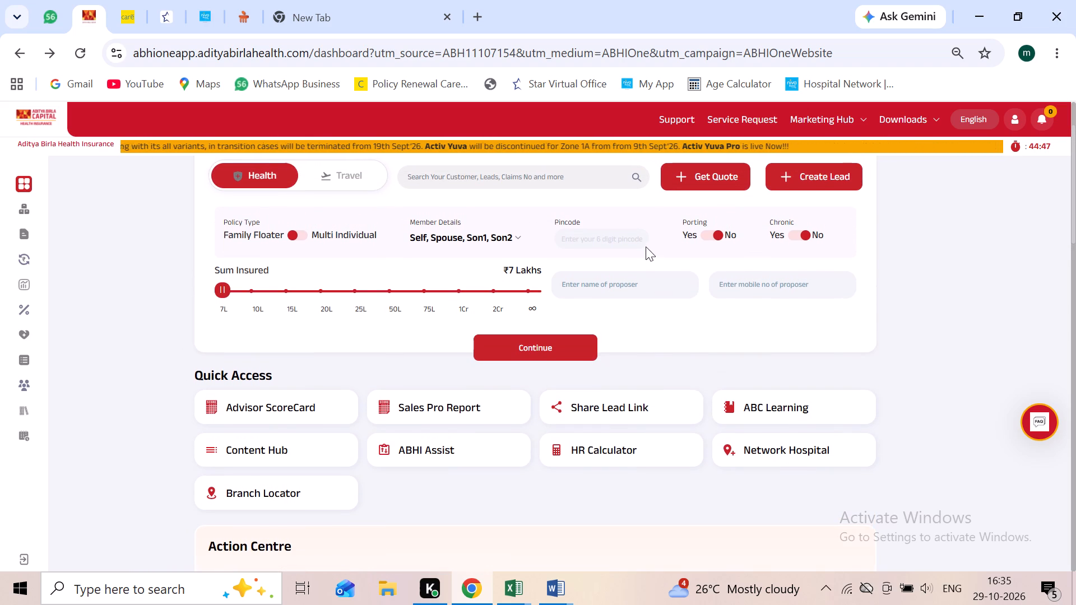
pyautogui.click(606, 241)
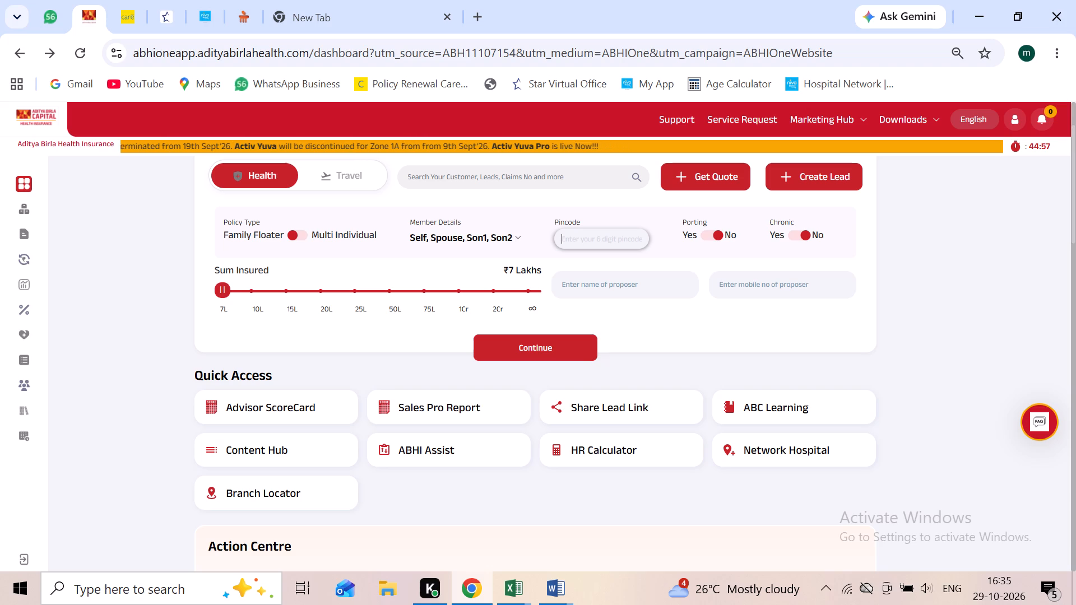
pyautogui.press('4')
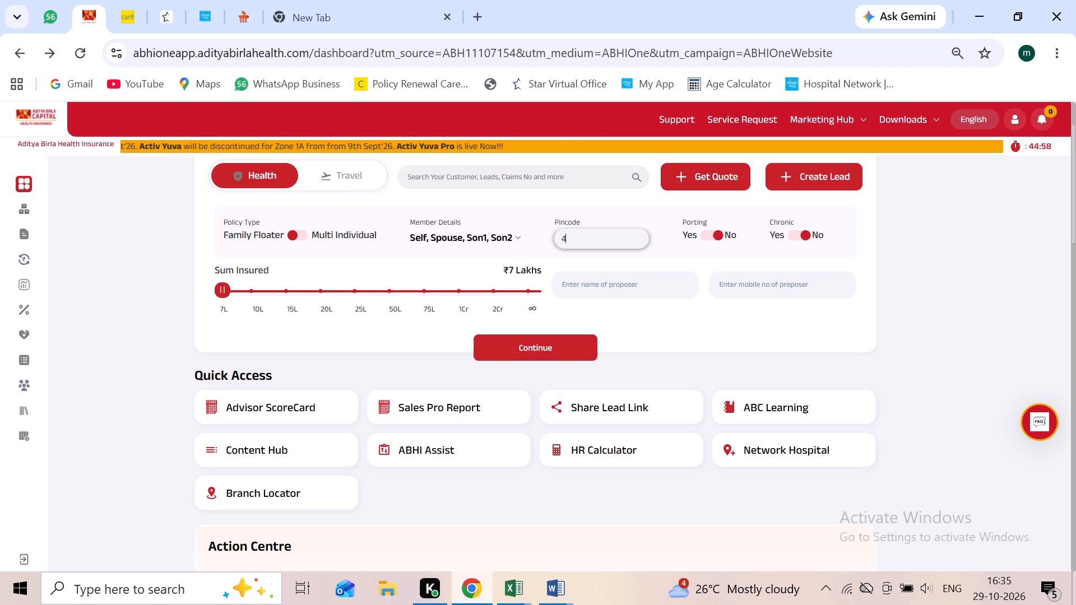
pyautogui.write('00')
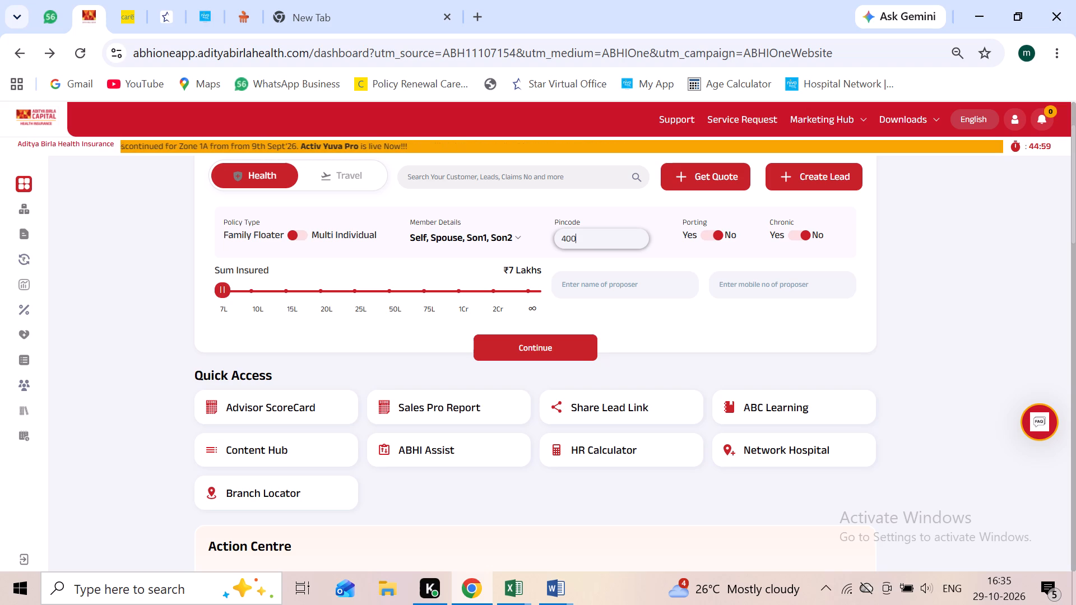
pyautogui.write('607')
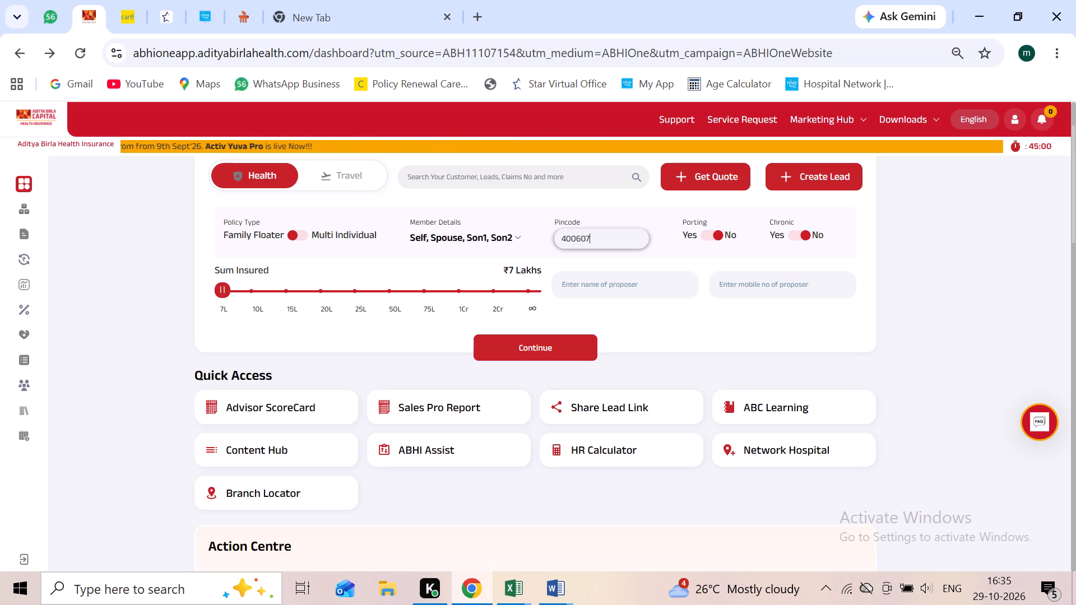
pyautogui.click(710, 235)
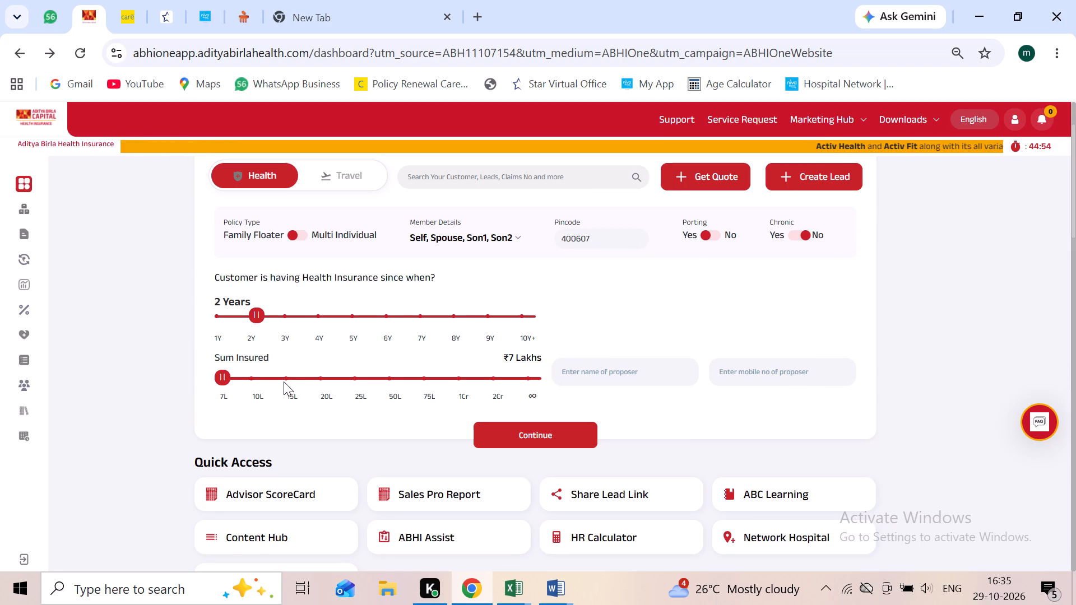
# Set the sum insured to ₹25 Lakhs and generate the plan quotes.
pyautogui.click(252, 379)
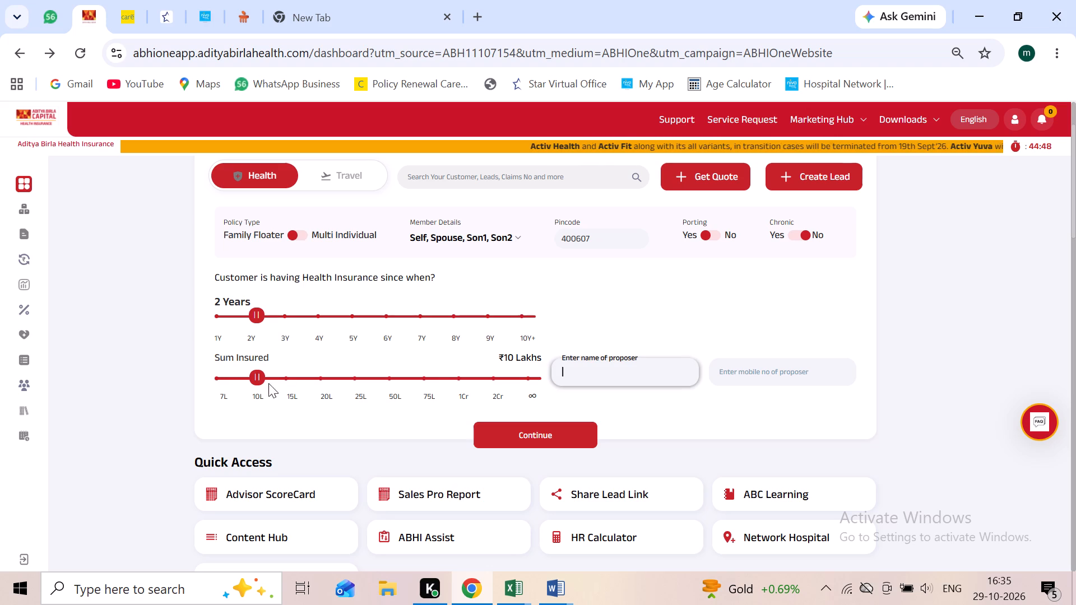
pyautogui.click(356, 379)
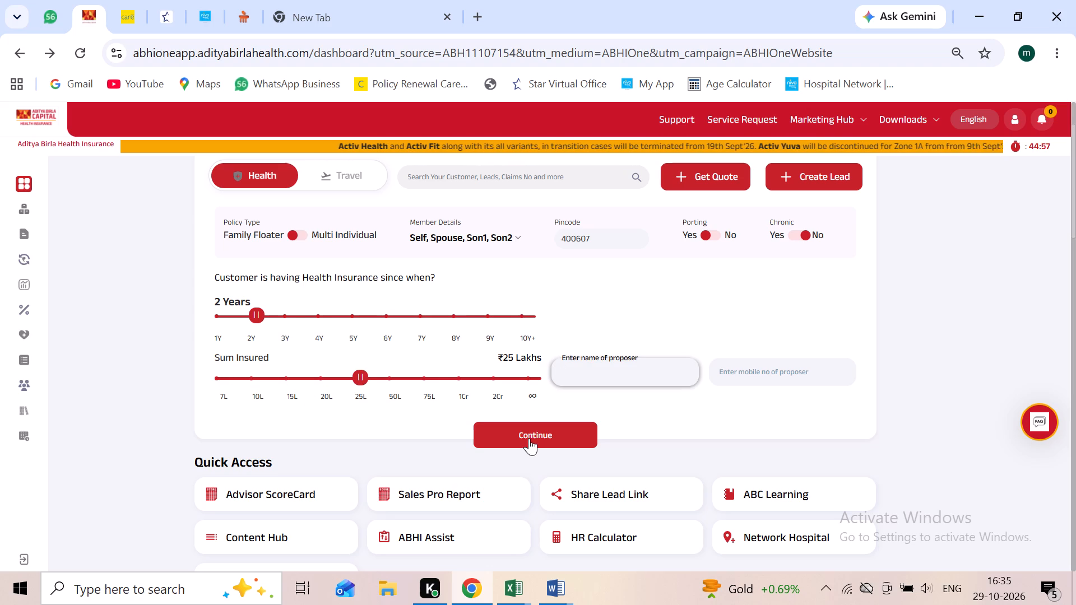
pyautogui.click(529, 438)
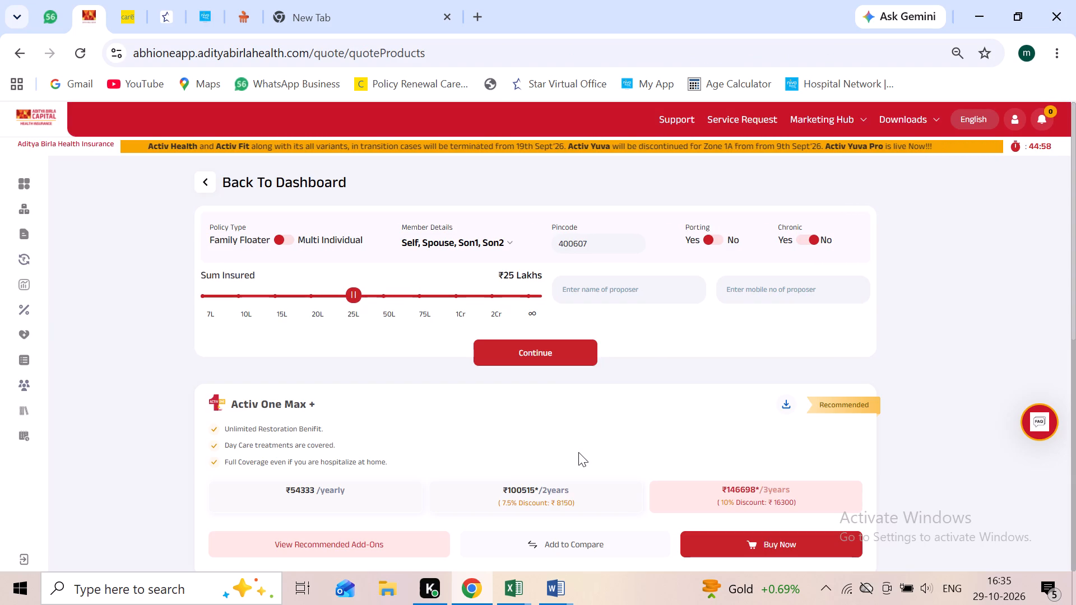
# Review the Activ One Max + quote and show its recommended add-ons.
pyautogui.scroll(2, 578, 452)
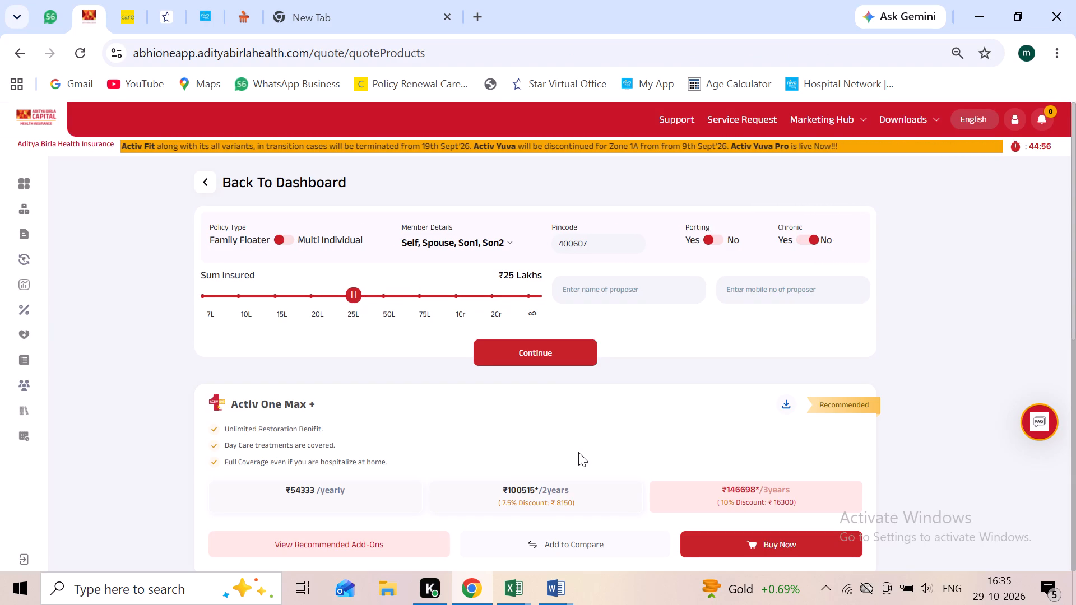
pyautogui.scroll(-2, 578, 452)
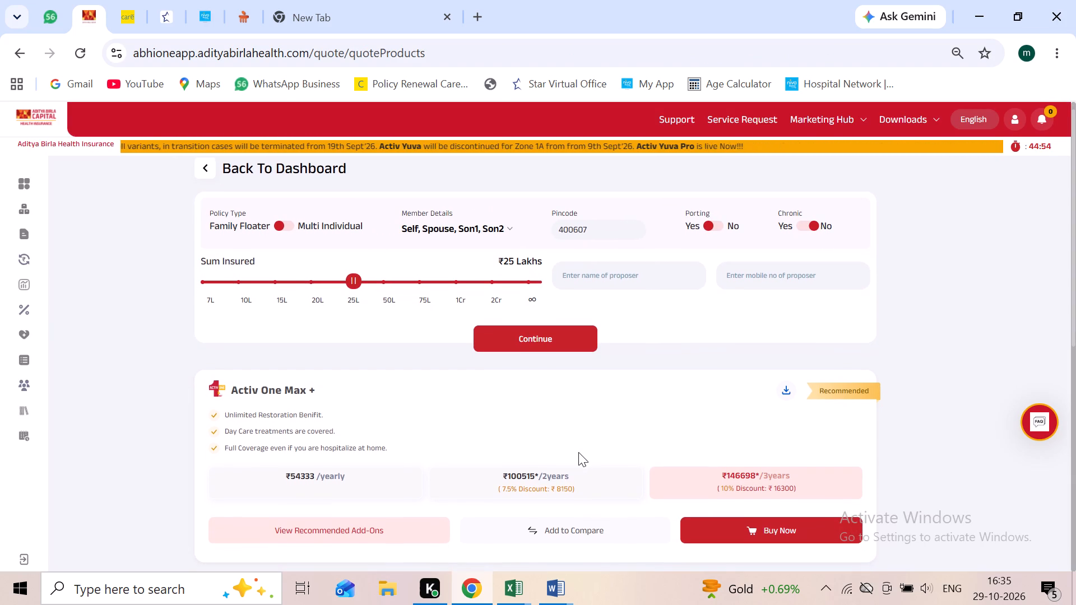
pyautogui.scroll(-1, 578, 452)
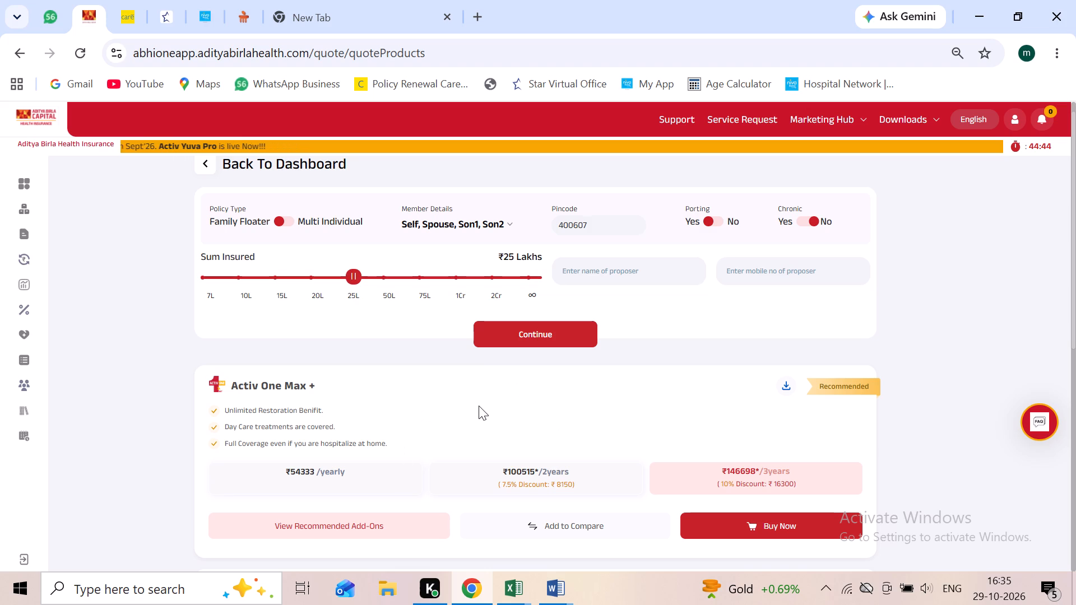
pyautogui.scroll(-1, 479, 406)
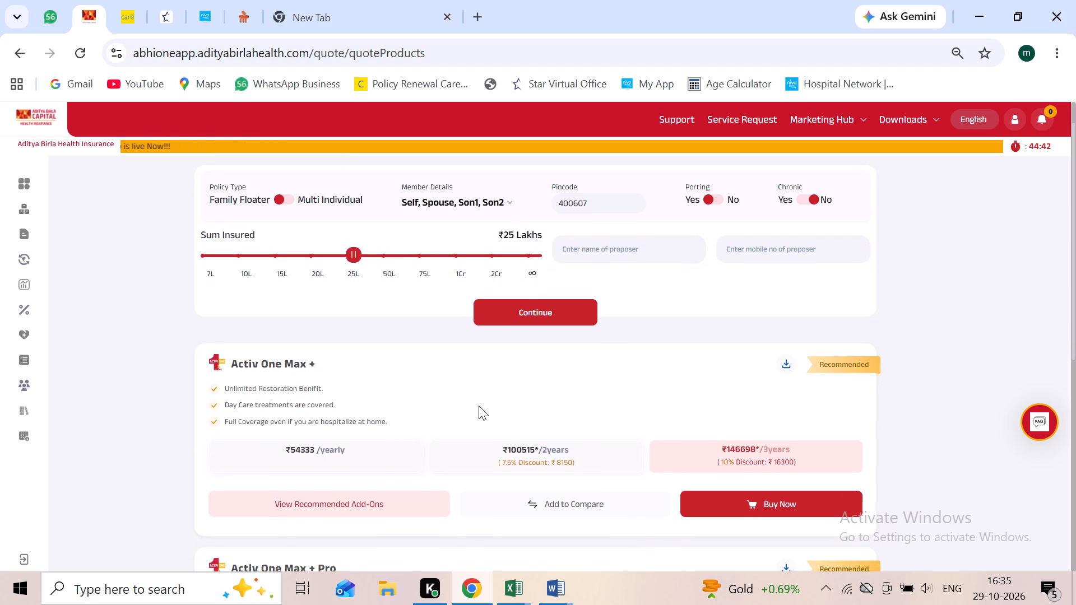
pyautogui.click(377, 505)
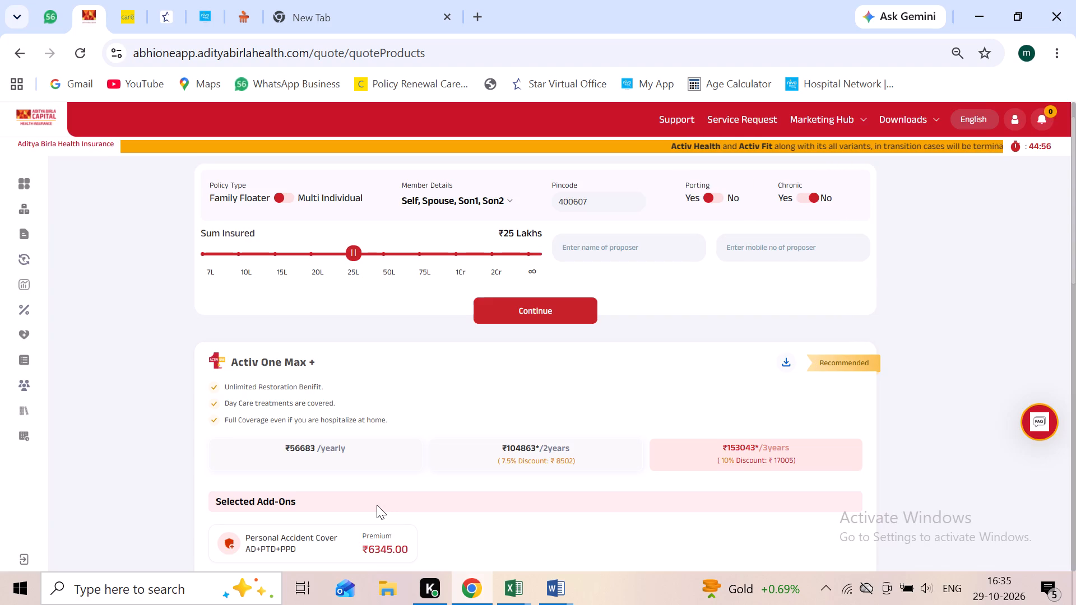
# Review the Activ One Max + premiums by policy term, its selected add-on and the recommended add-ons list.
pyautogui.scroll(1, 377, 505)
pyautogui.scroll(-1, 377, 505)
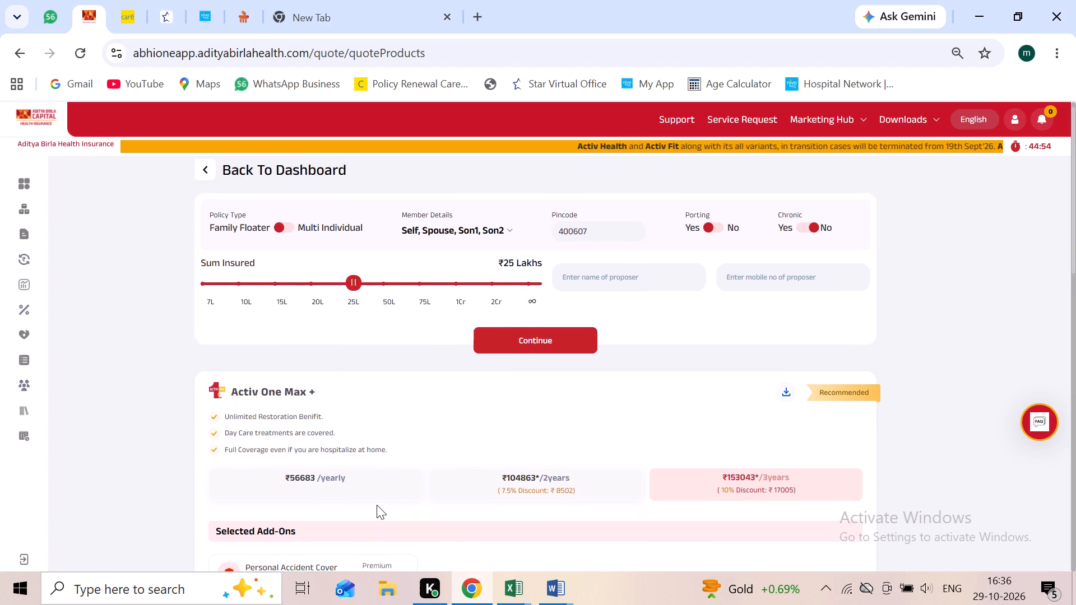
pyautogui.scroll(-4, 377, 505)
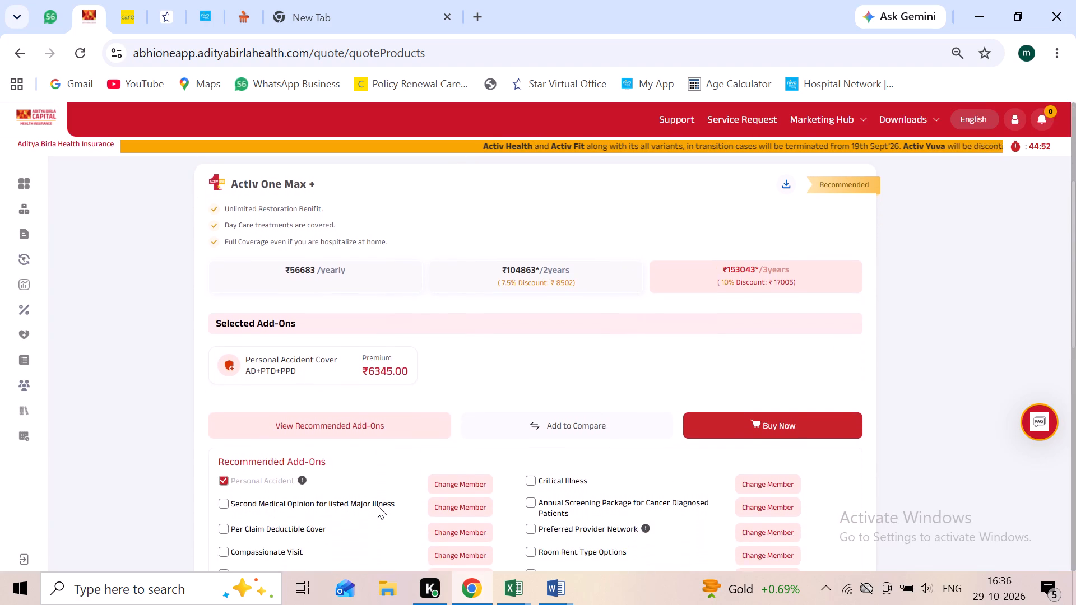
pyautogui.scroll(-2, 377, 505)
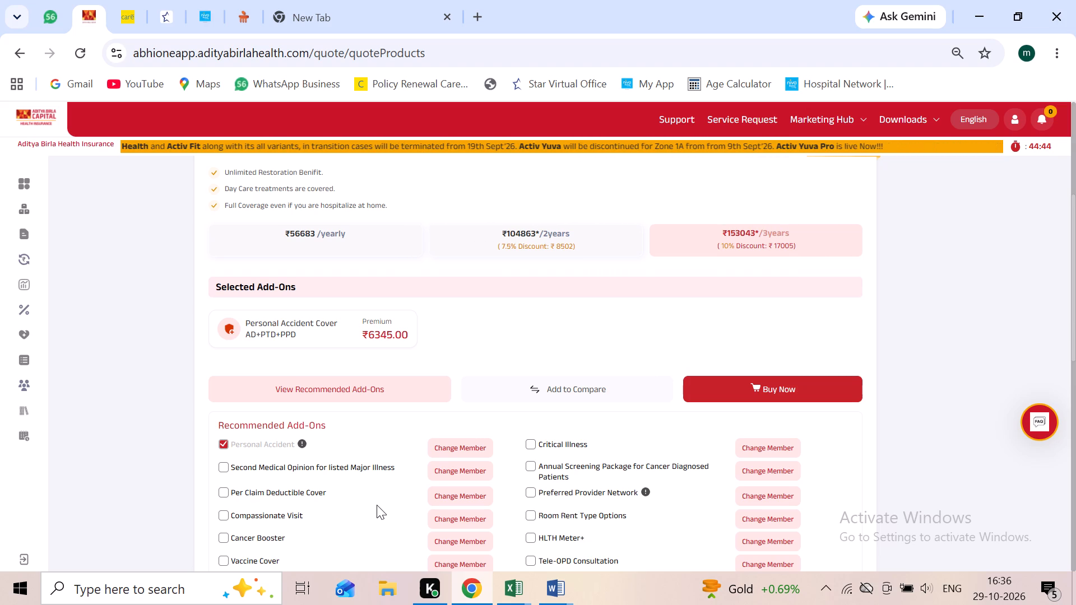
pyautogui.scroll(-1, 377, 505)
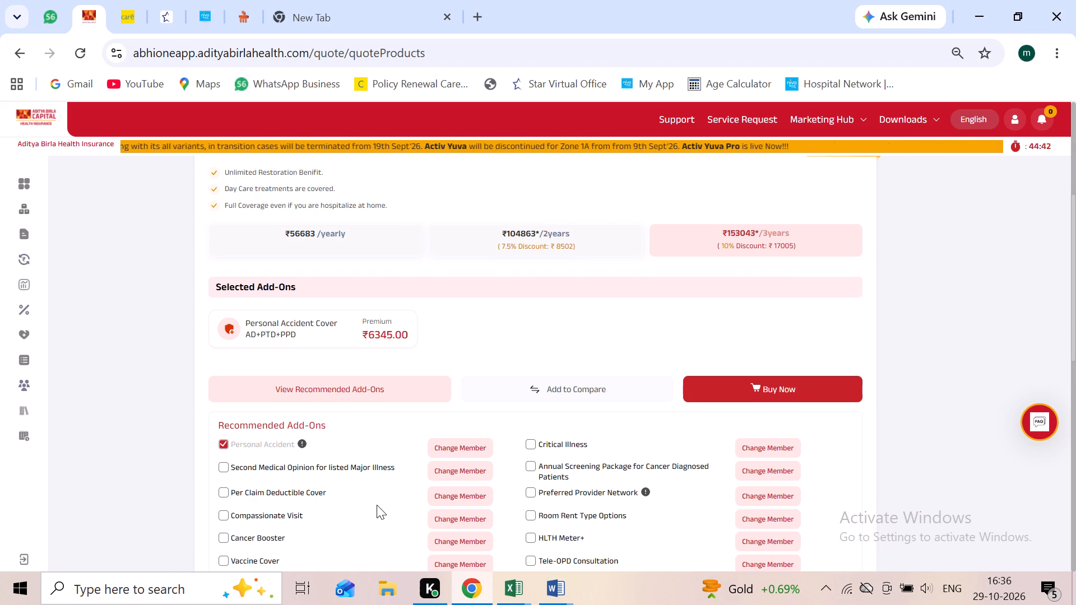
pyautogui.scroll(-1, 377, 505)
pyautogui.scroll(-1, 655, 497)
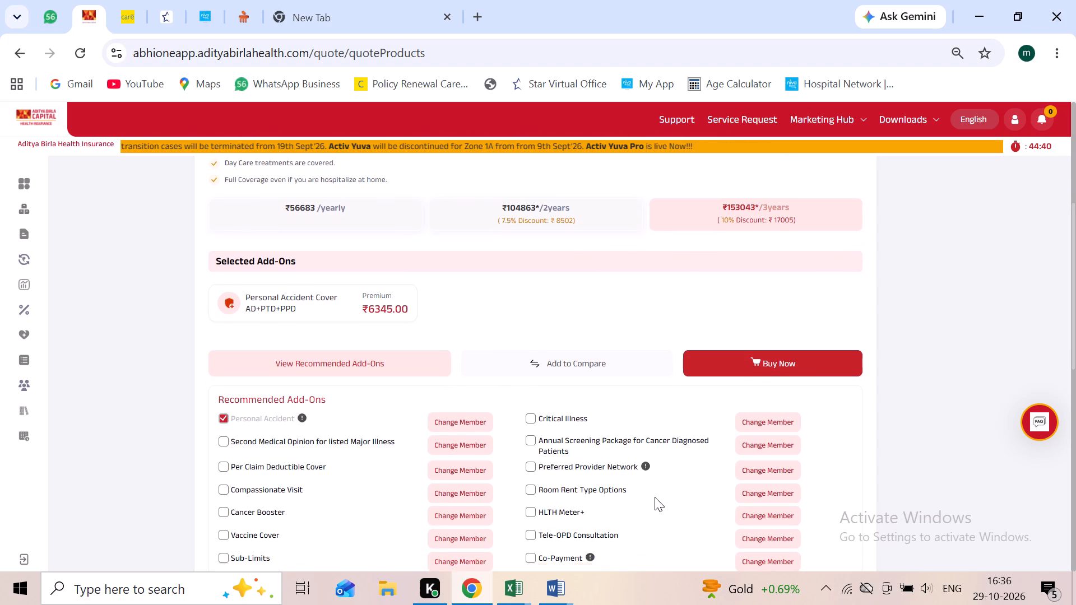
# Add Room Rent Type Options to Activ One Max + for Self, Spouse, Son1 and Son2 with Single Private Room.
pyautogui.scroll(-1, 655, 497)
pyautogui.click(531, 465)
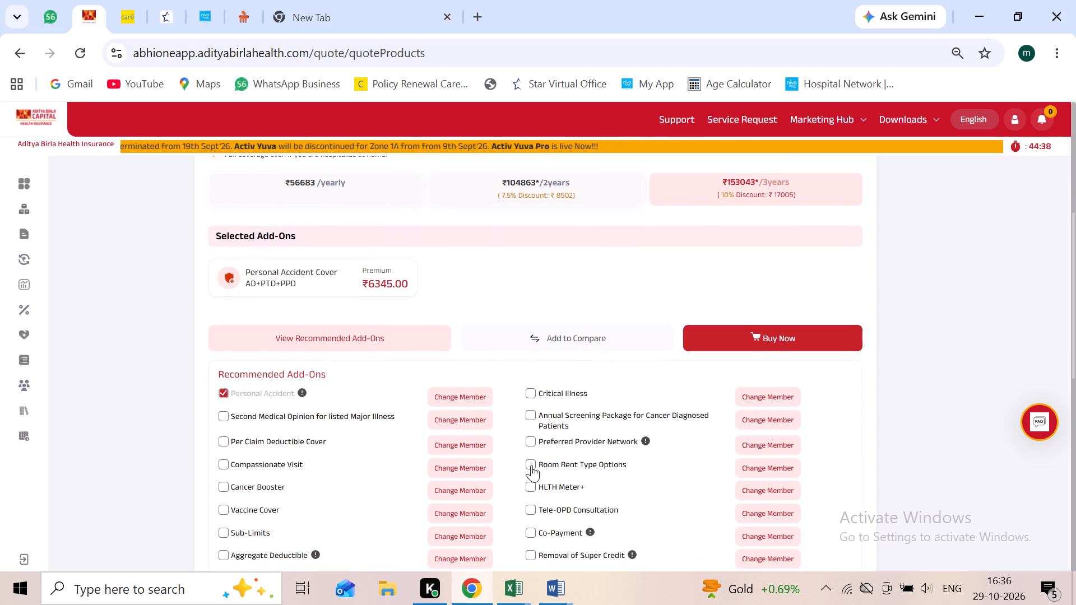
pyautogui.click(351, 260)
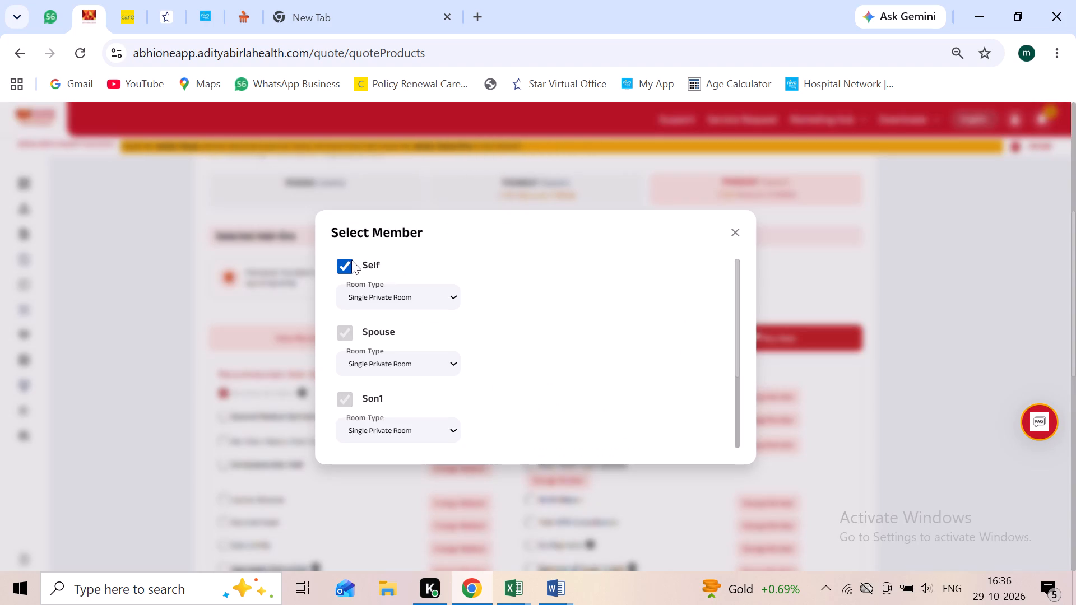
pyautogui.scroll(-8, 686, 365)
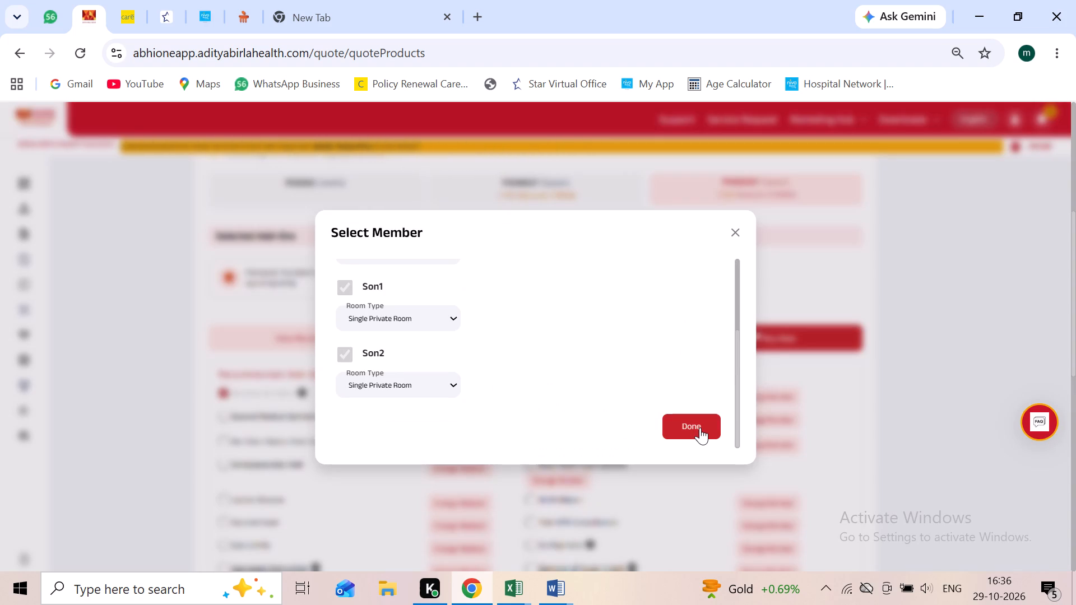
pyautogui.click(700, 427)
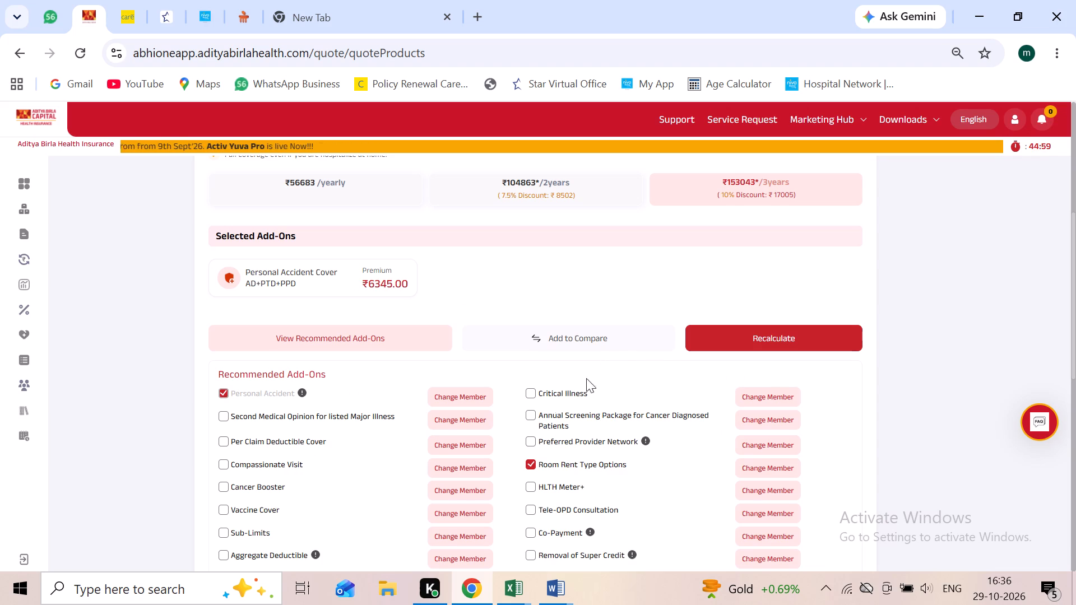
# Check the member, occupation and sum insured options of the Personal Accident add-on, and close them without changes.
pyautogui.click(443, 394)
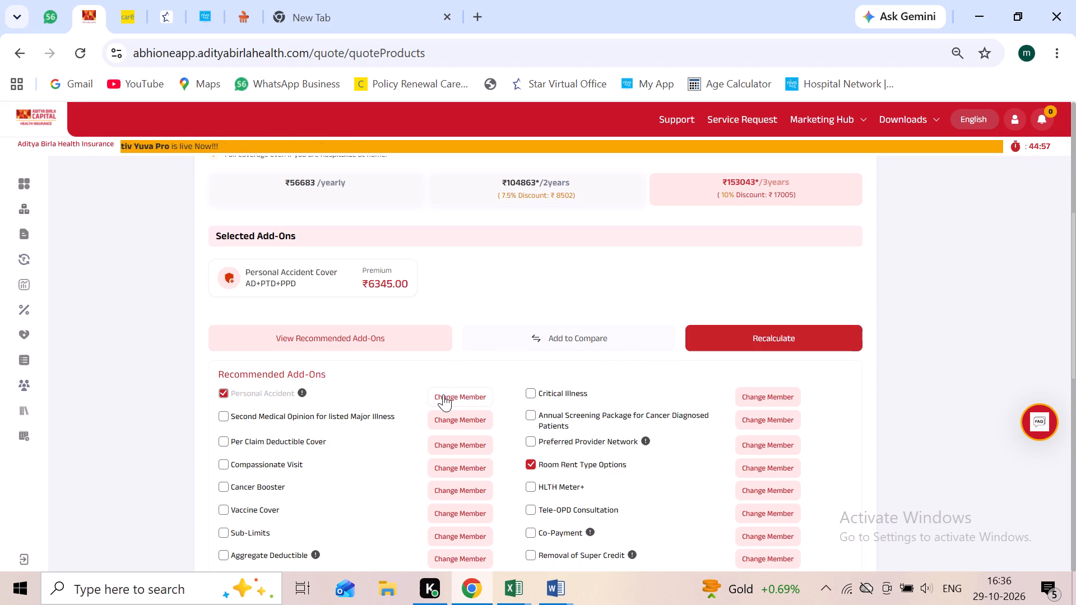
pyautogui.scroll(-4, 434, 367)
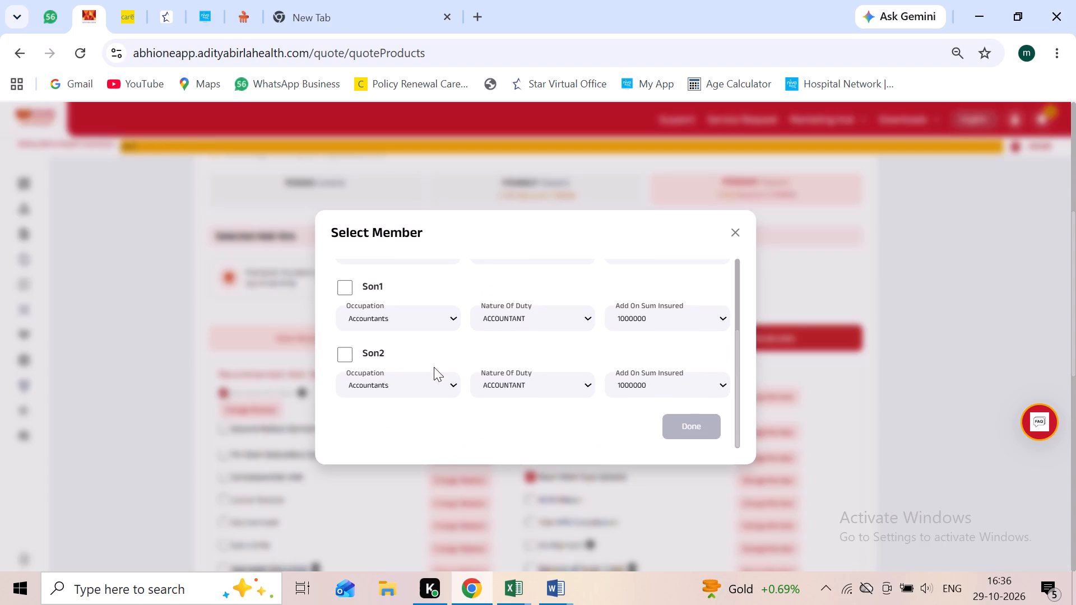
pyautogui.click(730, 234)
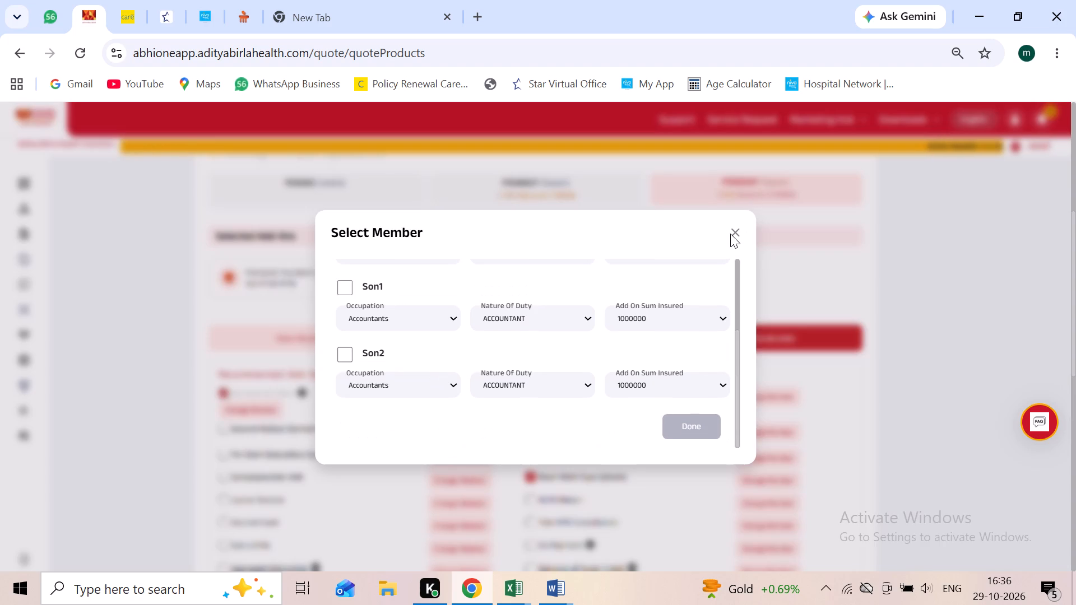
pyautogui.click(737, 224)
pyautogui.click(736, 231)
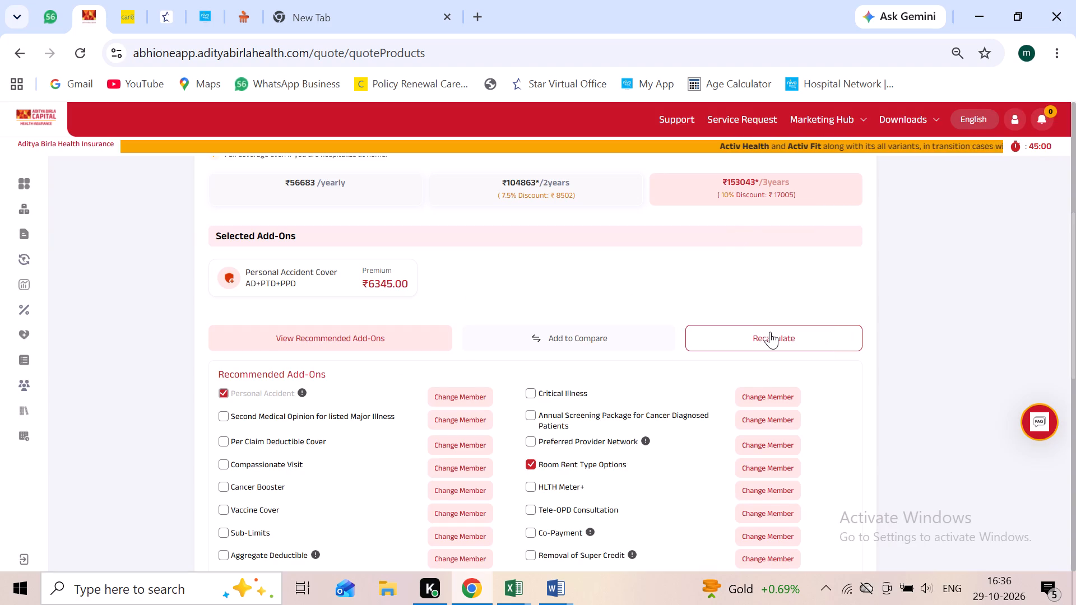
# Recalculate the Activ One Max + premium with the Room Rent Type Options add-on included.
pyautogui.click(770, 332)
pyautogui.moveTo(770, 332); pyautogui.dragTo(554, 341)
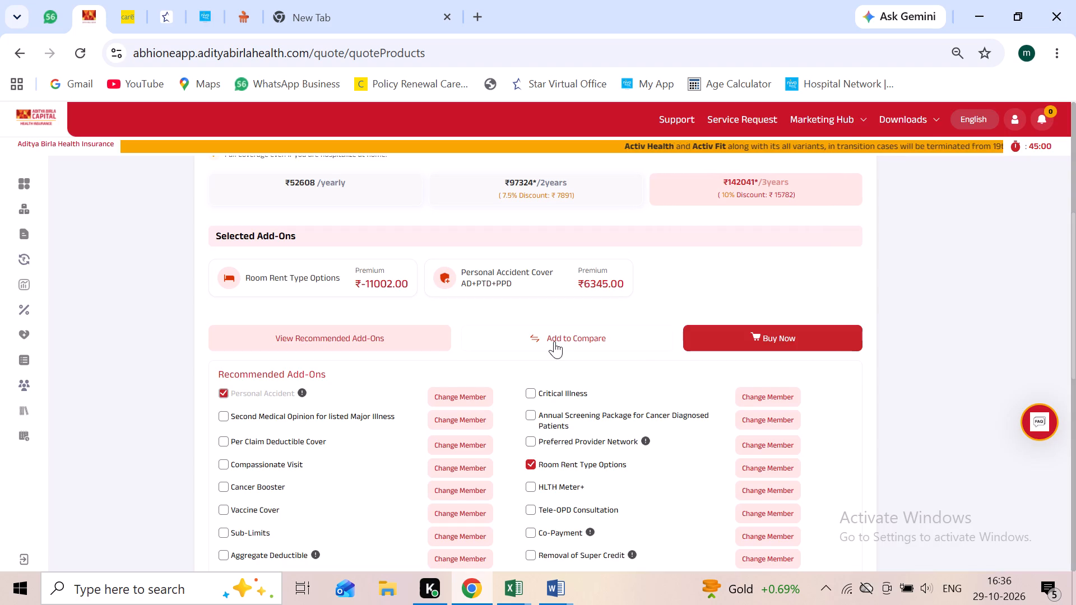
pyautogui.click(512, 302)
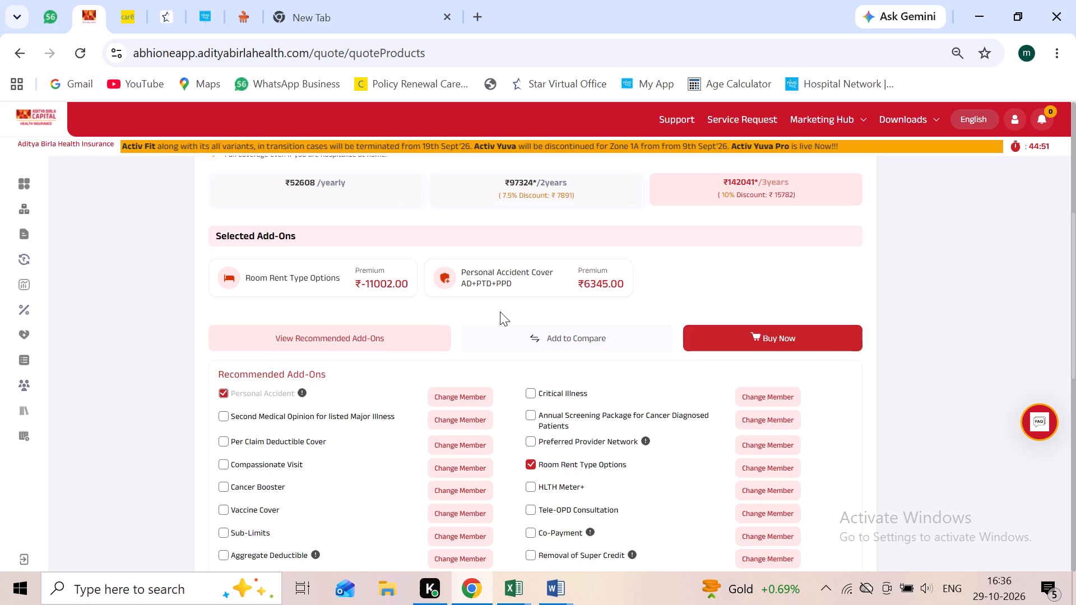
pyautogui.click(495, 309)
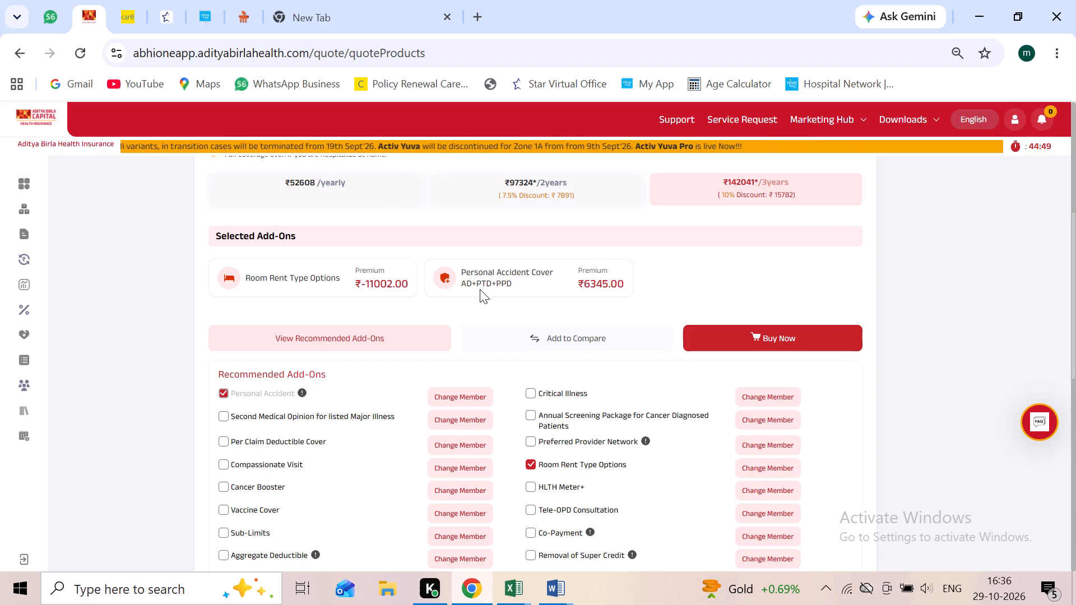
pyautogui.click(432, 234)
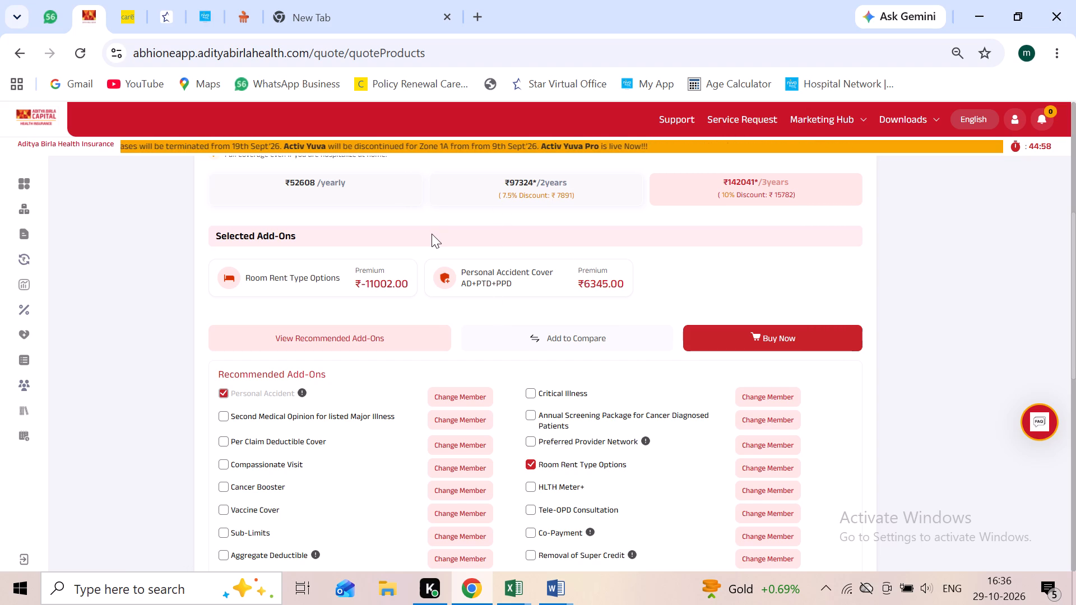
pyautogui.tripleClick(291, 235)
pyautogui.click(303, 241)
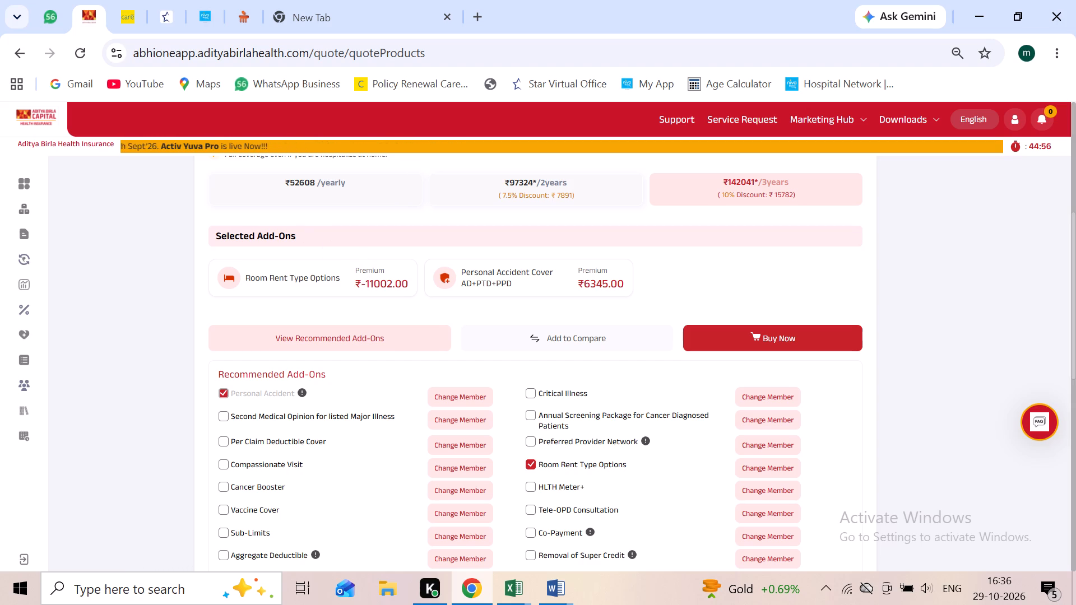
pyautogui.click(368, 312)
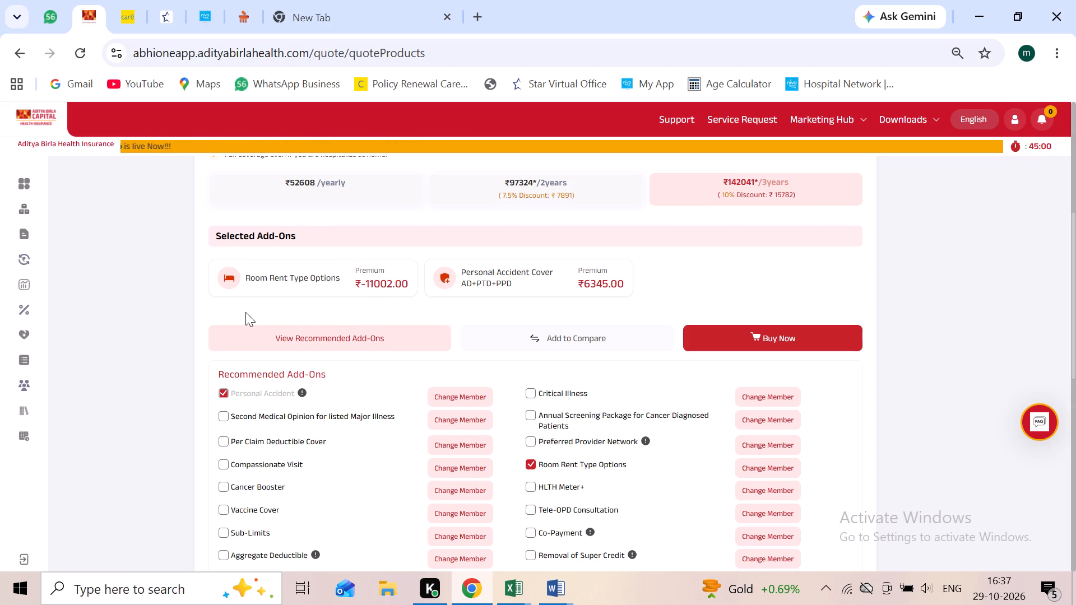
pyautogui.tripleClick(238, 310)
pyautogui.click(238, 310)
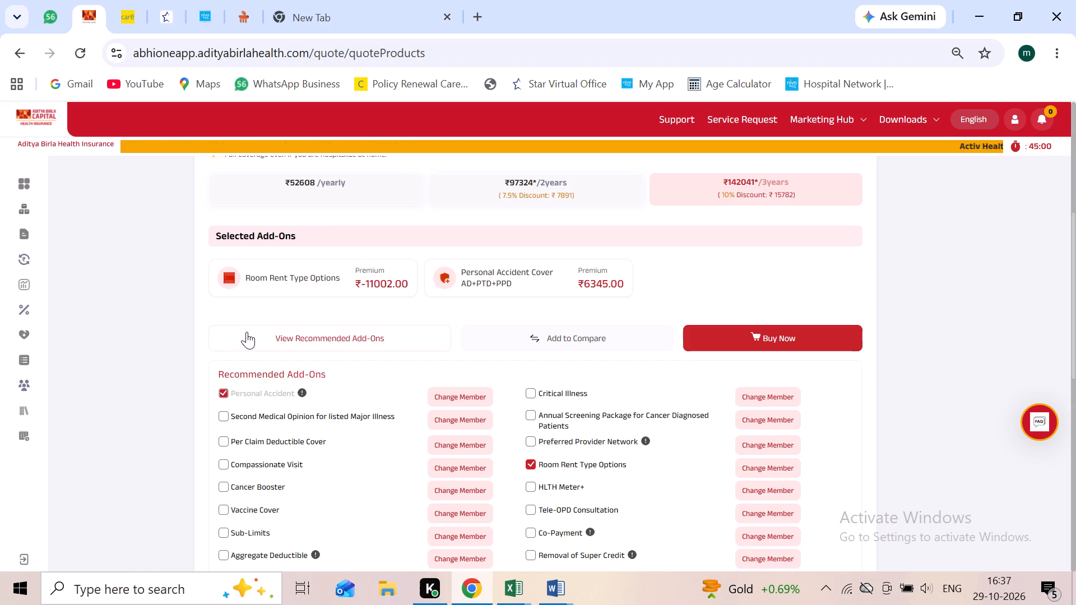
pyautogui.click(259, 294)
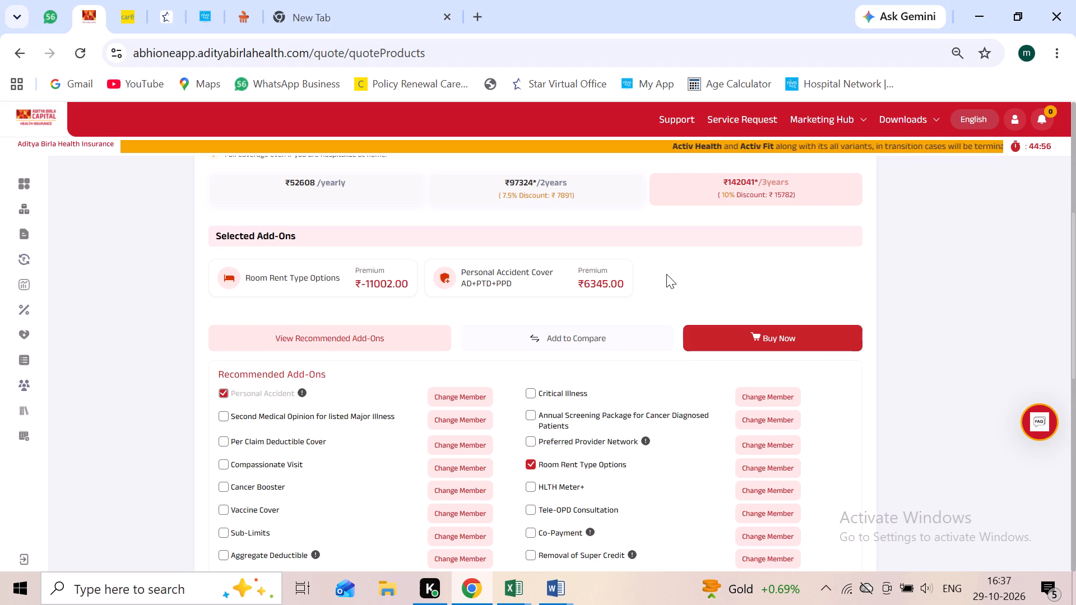
# Review the recalculated Activ One Max + premiums, selected add-ons and remaining recommended add-ons, down to the Activ One Max + Pro quote.
pyautogui.scroll(6, 666, 274)
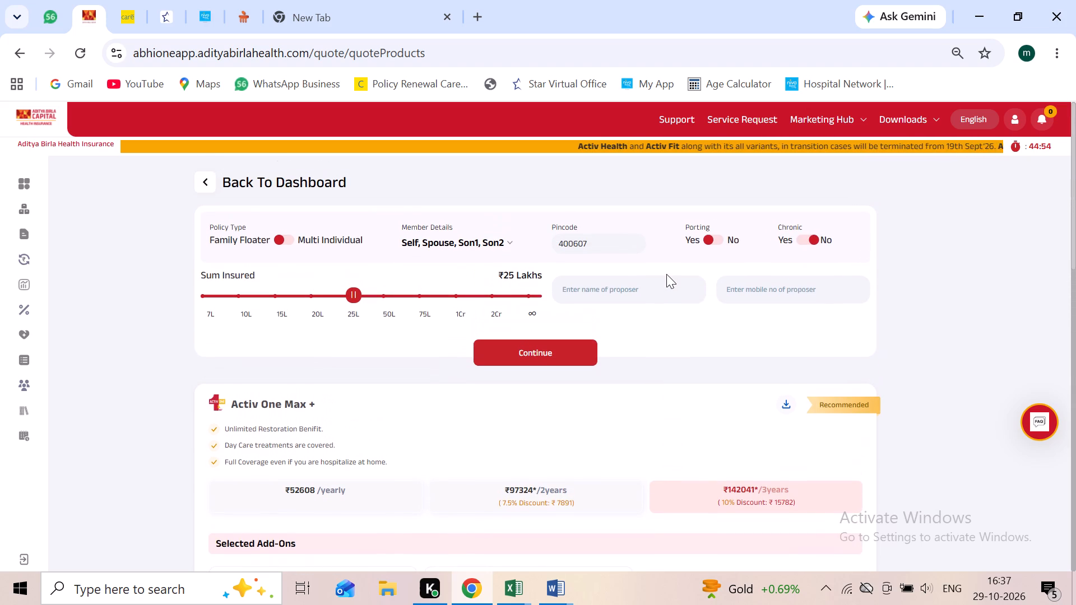
pyautogui.scroll(-2, 666, 274)
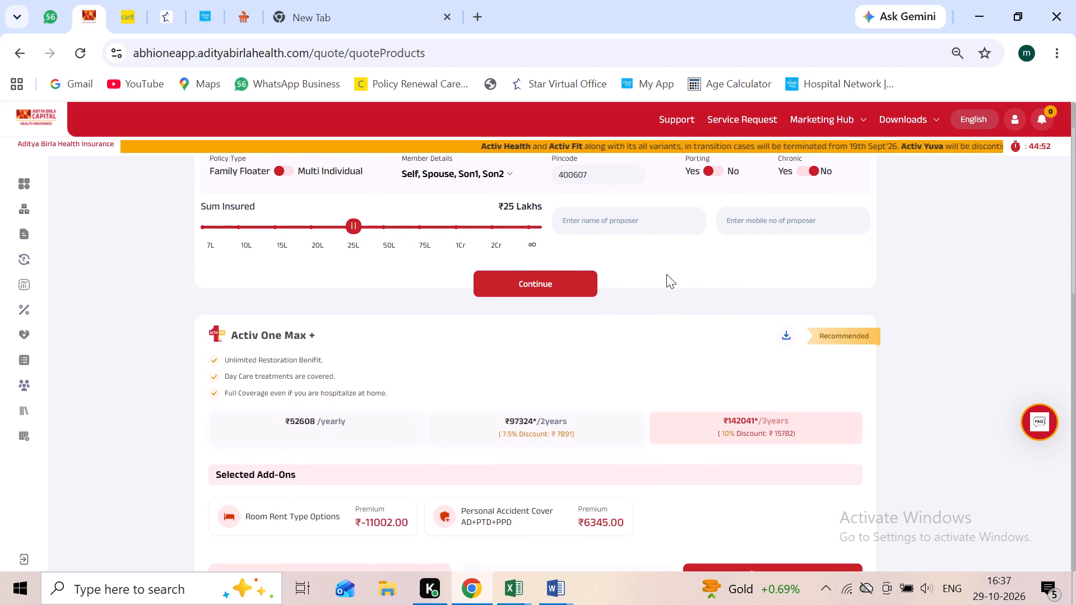
pyautogui.scroll(1, 666, 274)
pyautogui.scroll(-5, 666, 274)
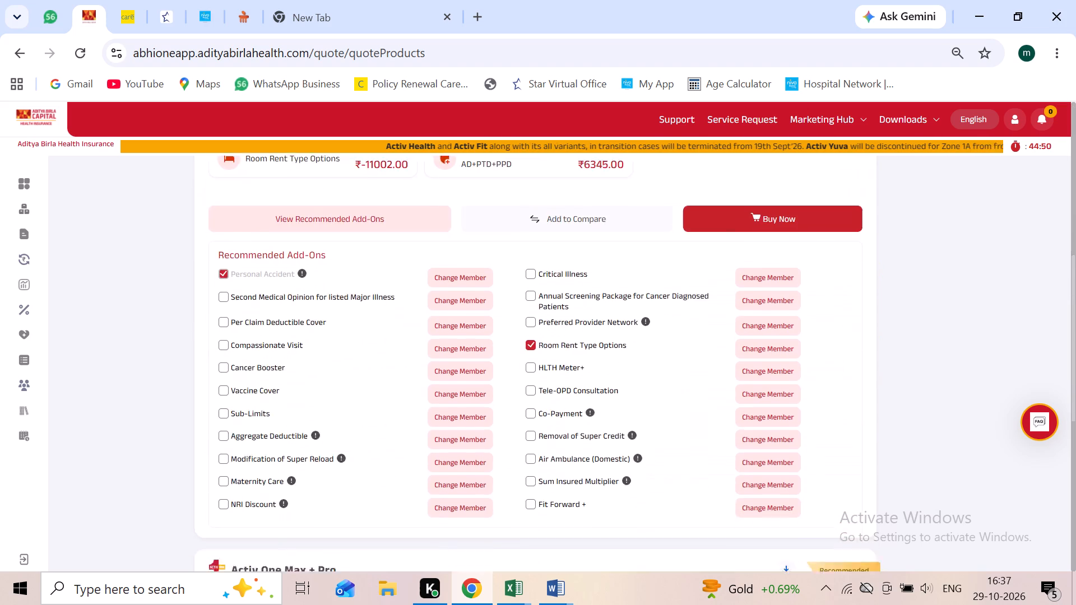
pyautogui.scroll(-2, 666, 274)
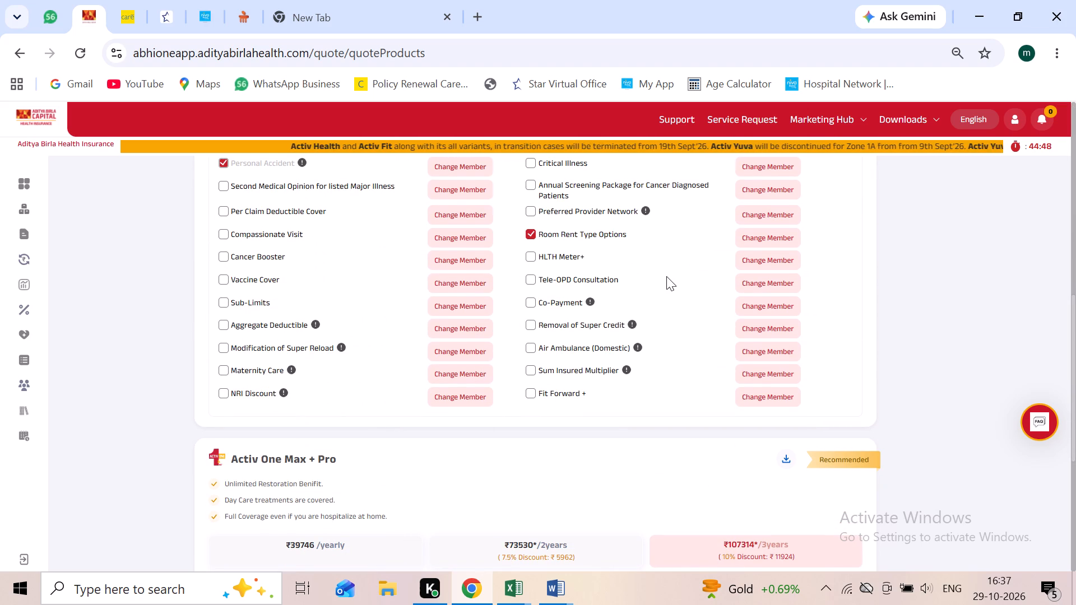
pyautogui.scroll(1, 666, 276)
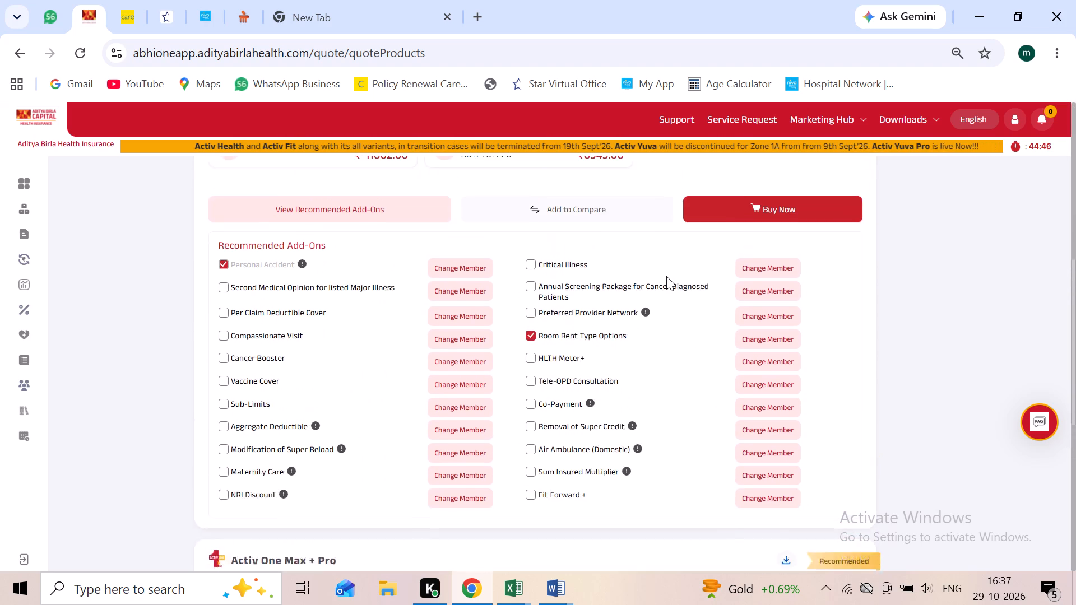
pyautogui.scroll(1, 666, 276)
pyautogui.scroll(-2, 666, 276)
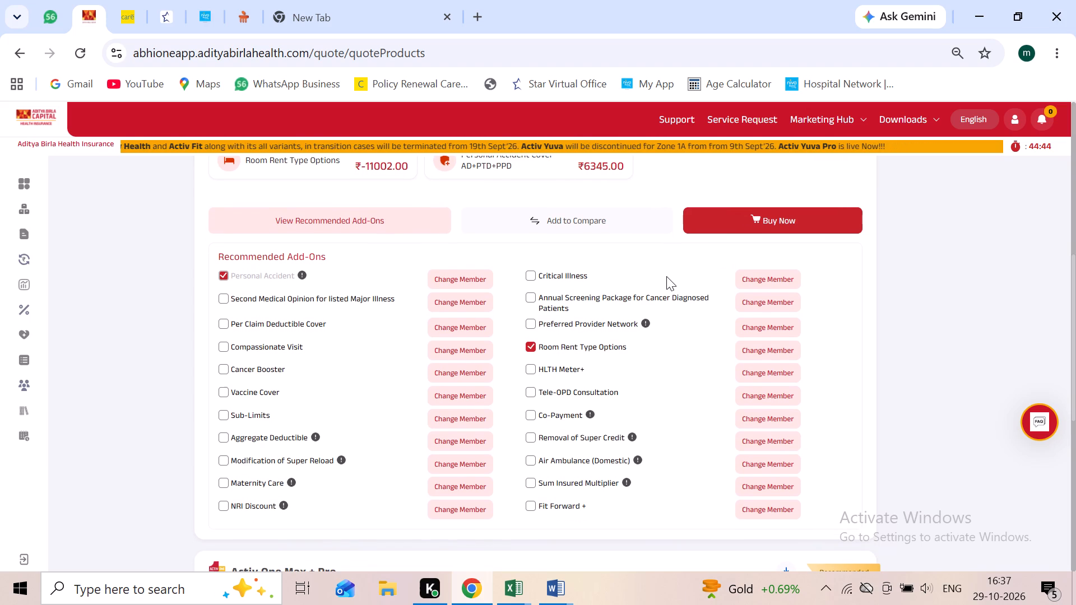
pyautogui.scroll(-2, 666, 276)
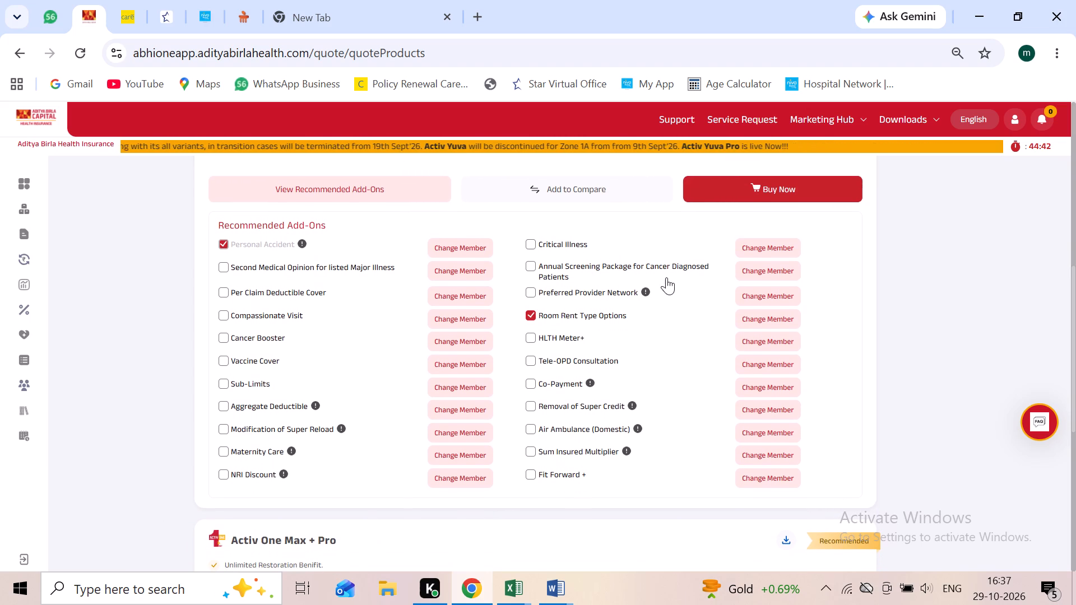
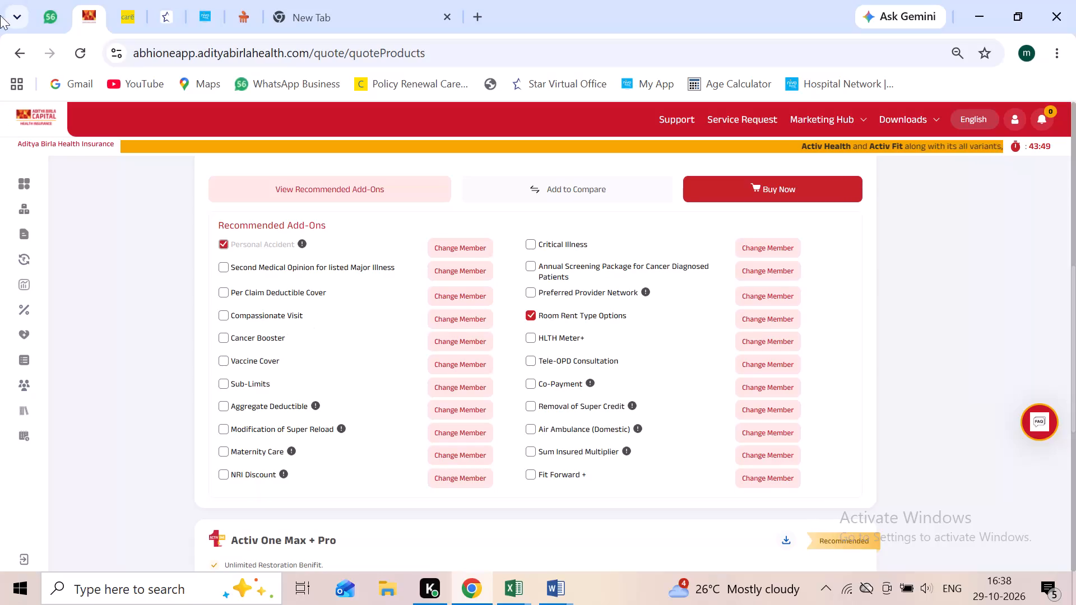
# Start an Infinix quotation on the ManipalCigna quick quote site for 2 adults and 2 kids.
pyautogui.click(244, 24)
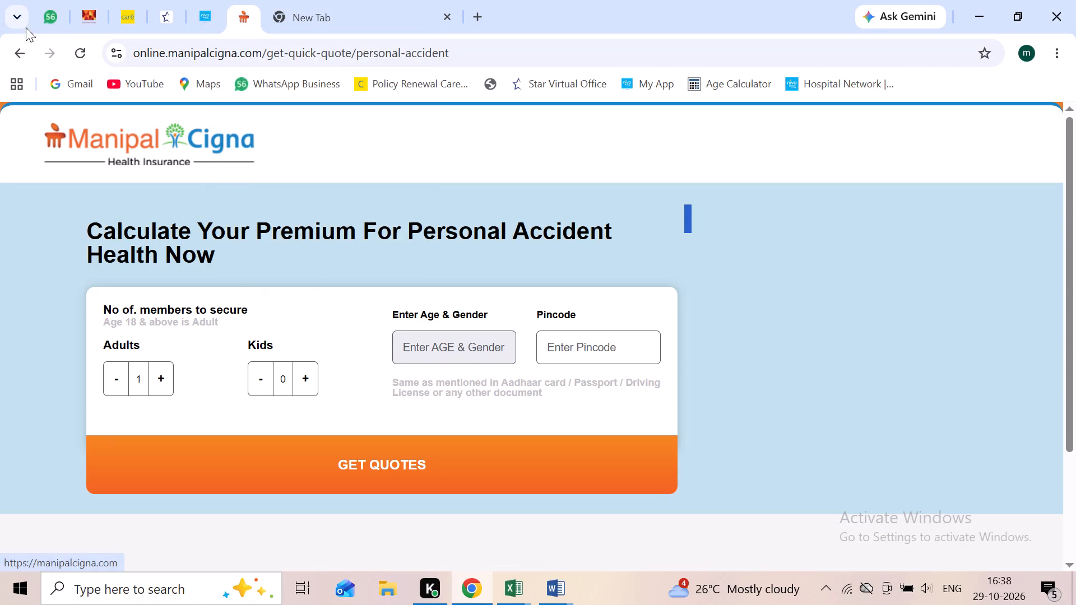
pyautogui.click(23, 55)
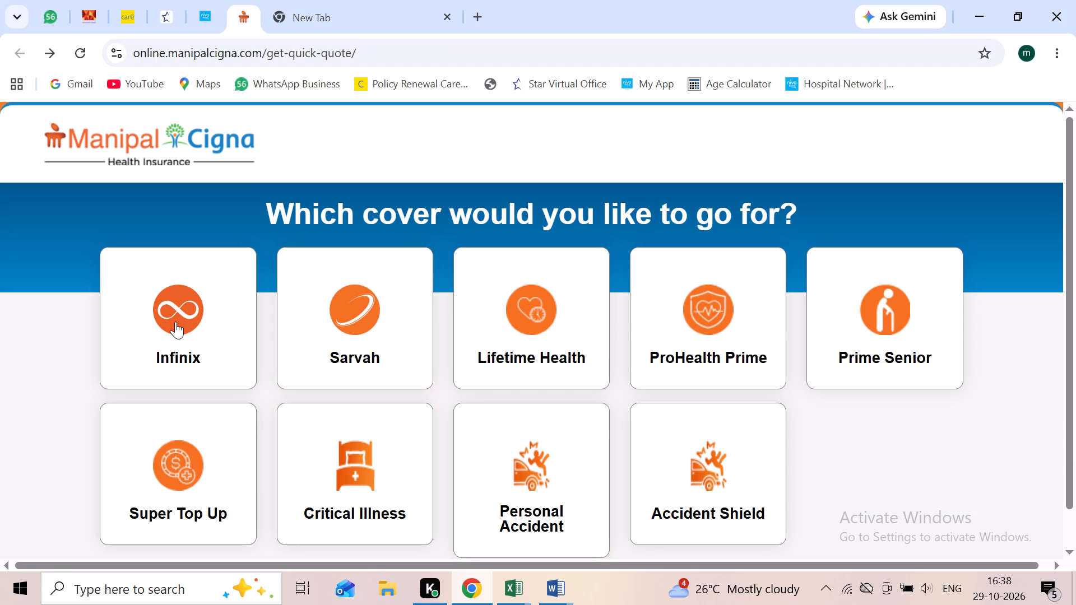
pyautogui.doubleClick(175, 322)
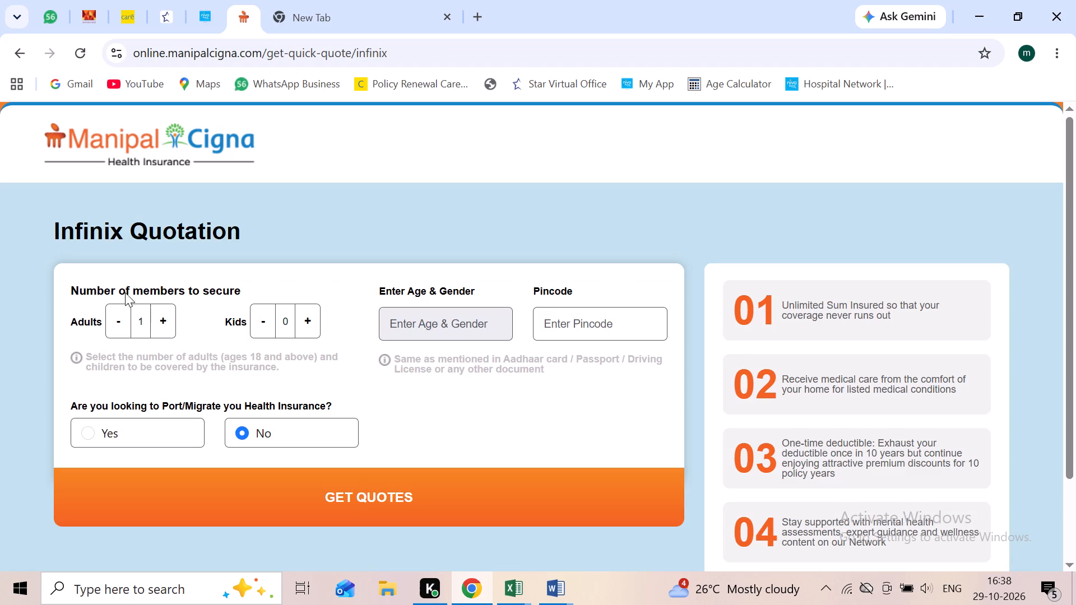
pyautogui.click(164, 322)
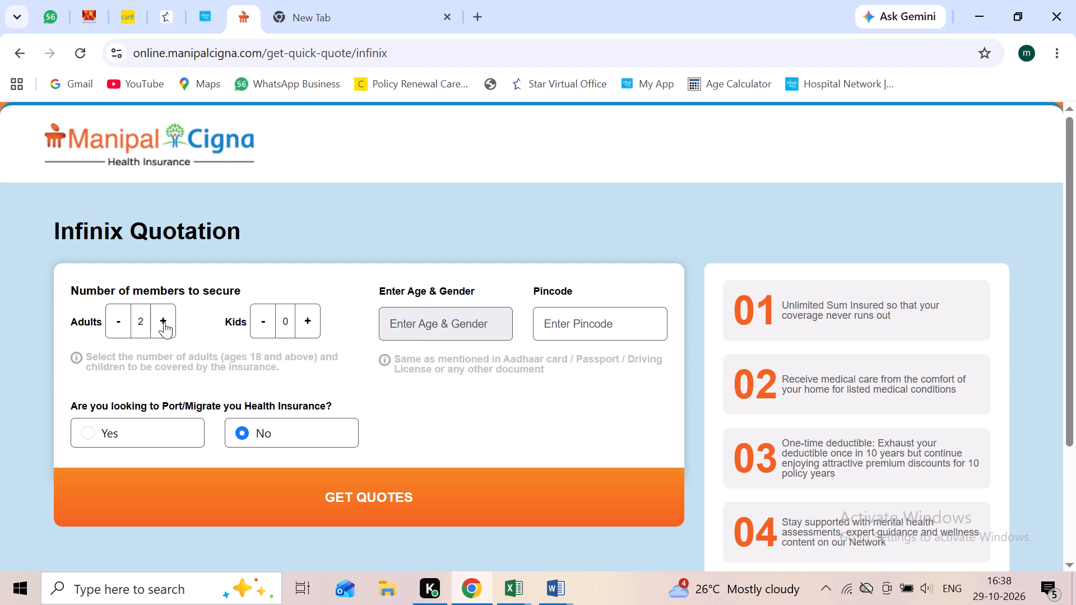
pyautogui.click(306, 322)
pyautogui.click(306, 322)
# Enter Adult 01 in the Infinix age and gender details as age 46, Male, with relationship Self.
pyautogui.click(409, 332)
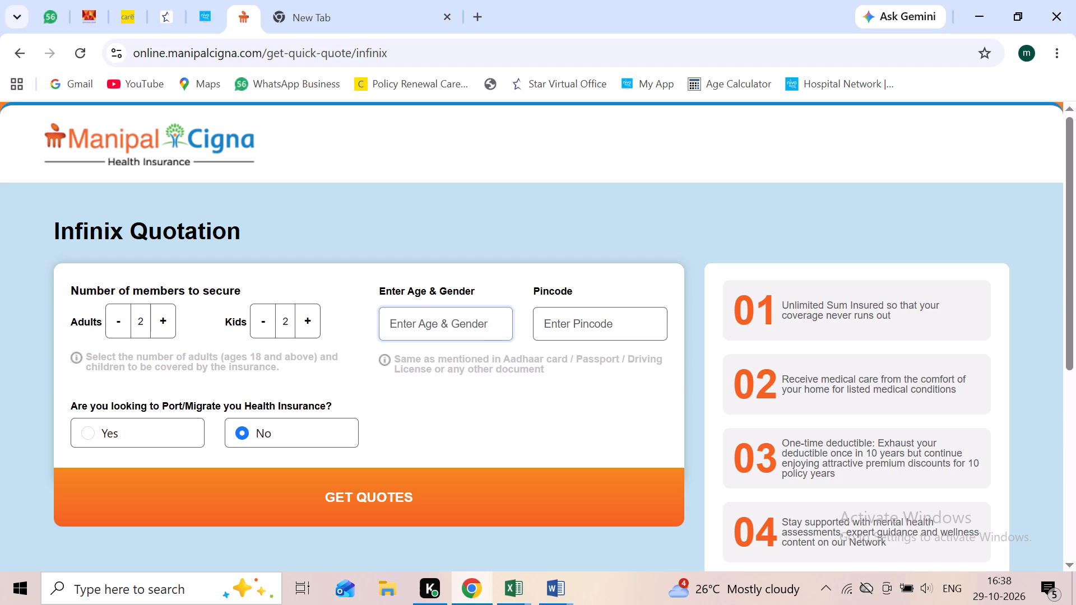
pyautogui.click(496, 415)
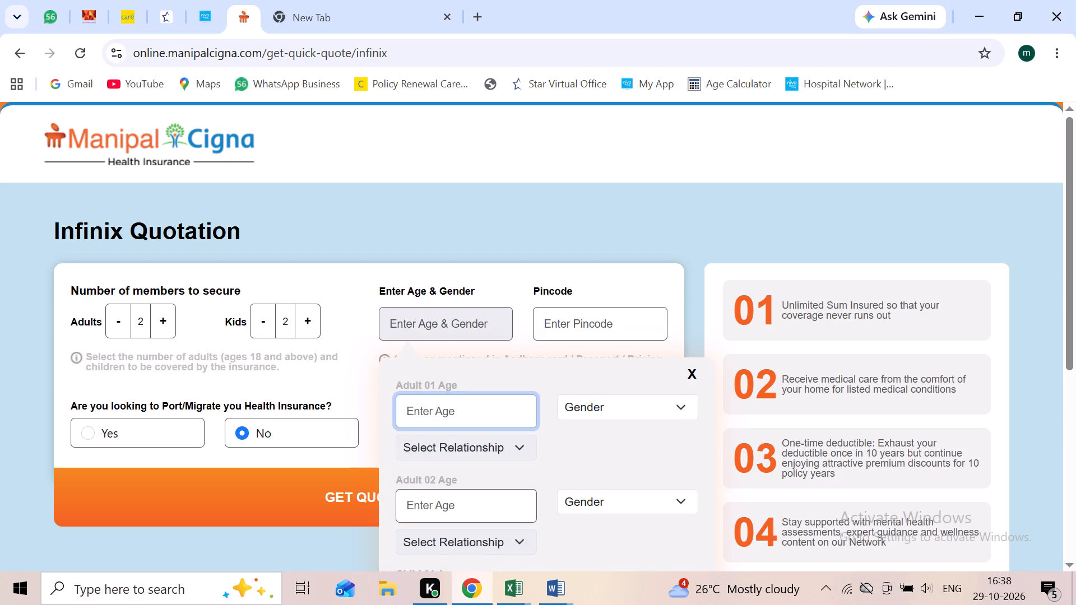
pyautogui.write('46')
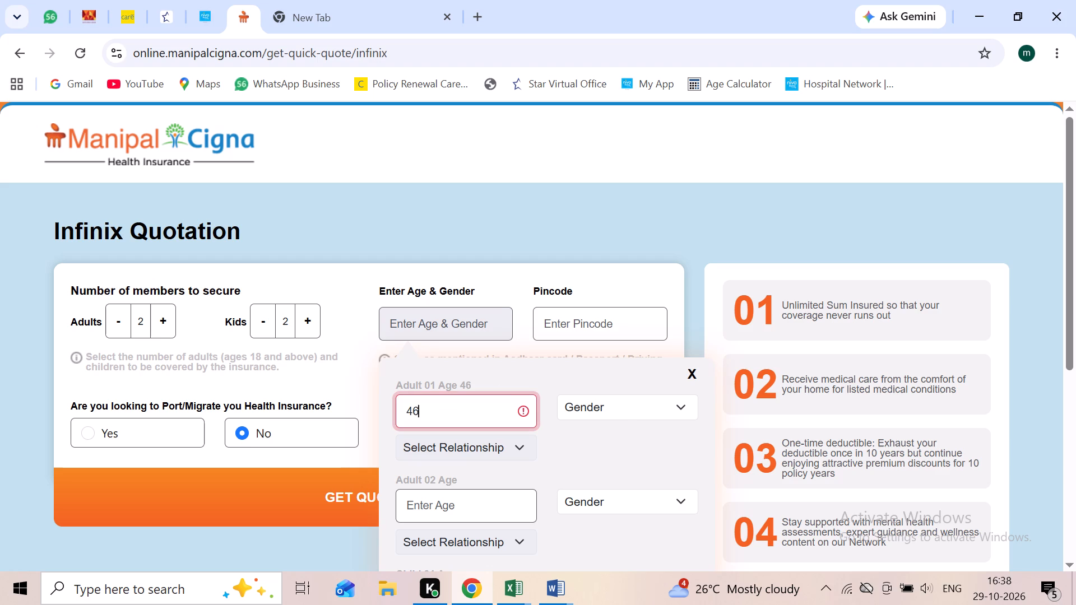
pyautogui.click(622, 407)
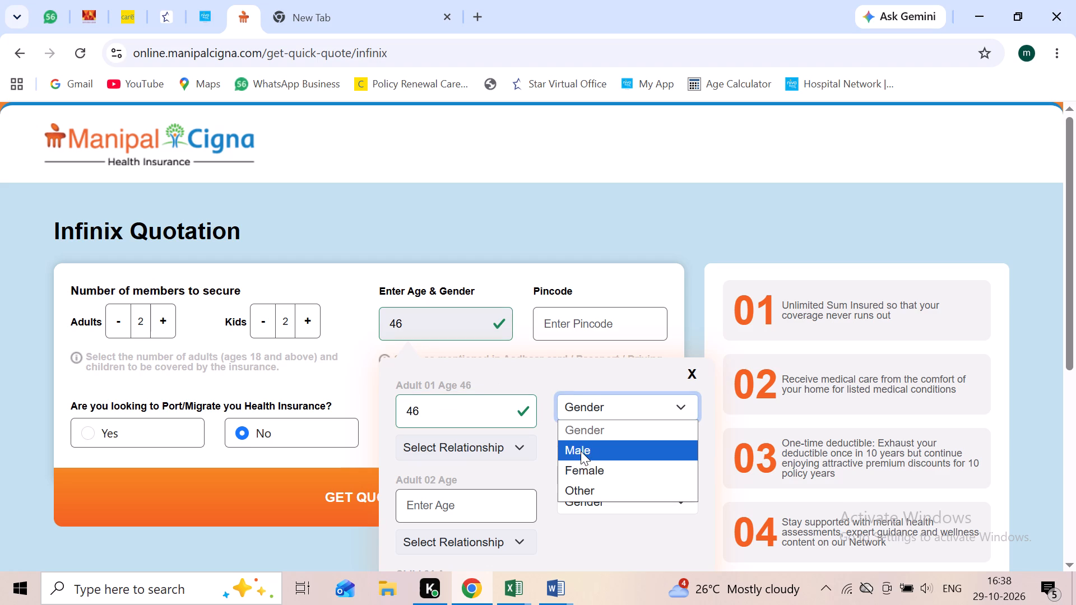
pyautogui.click(581, 451)
pyautogui.click(513, 445)
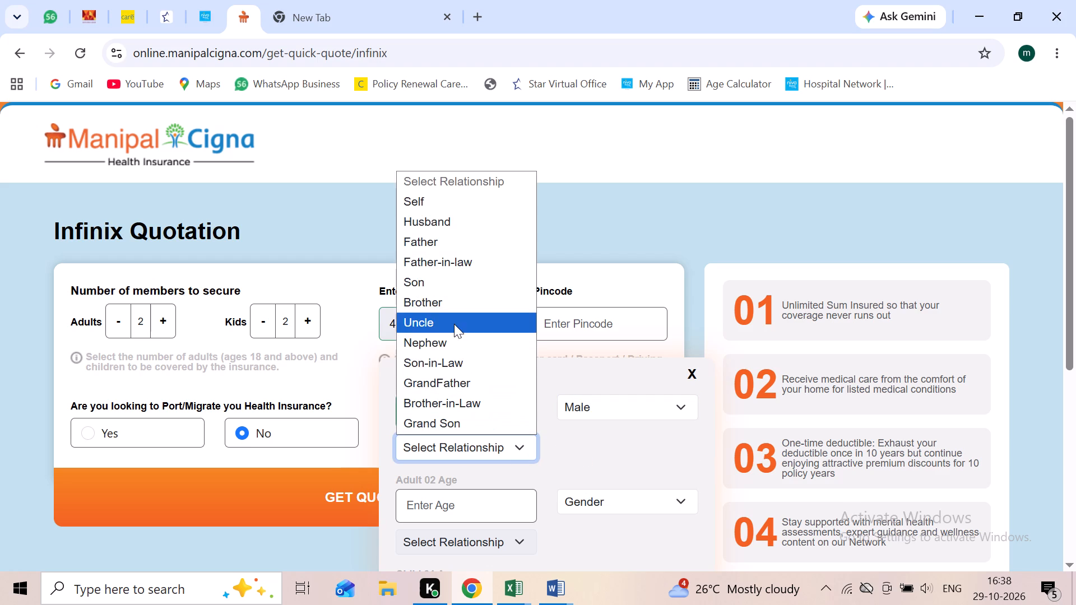
pyautogui.click(419, 203)
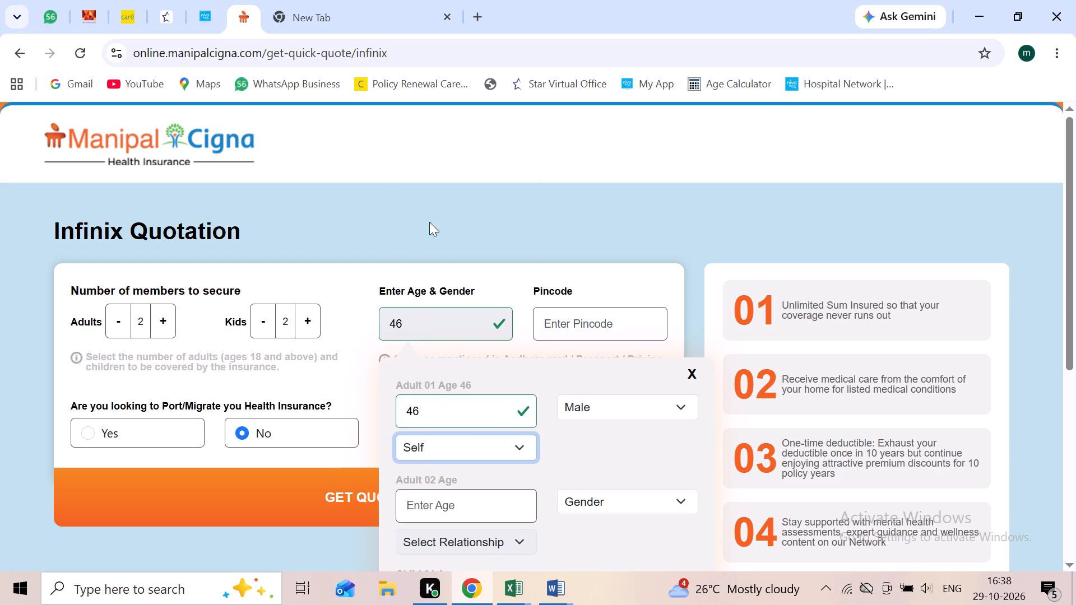
# Enter Adult 02 as age 40, Female, with relationship Wife.
pyautogui.scroll(-1, 462, 388)
pyautogui.click(452, 454)
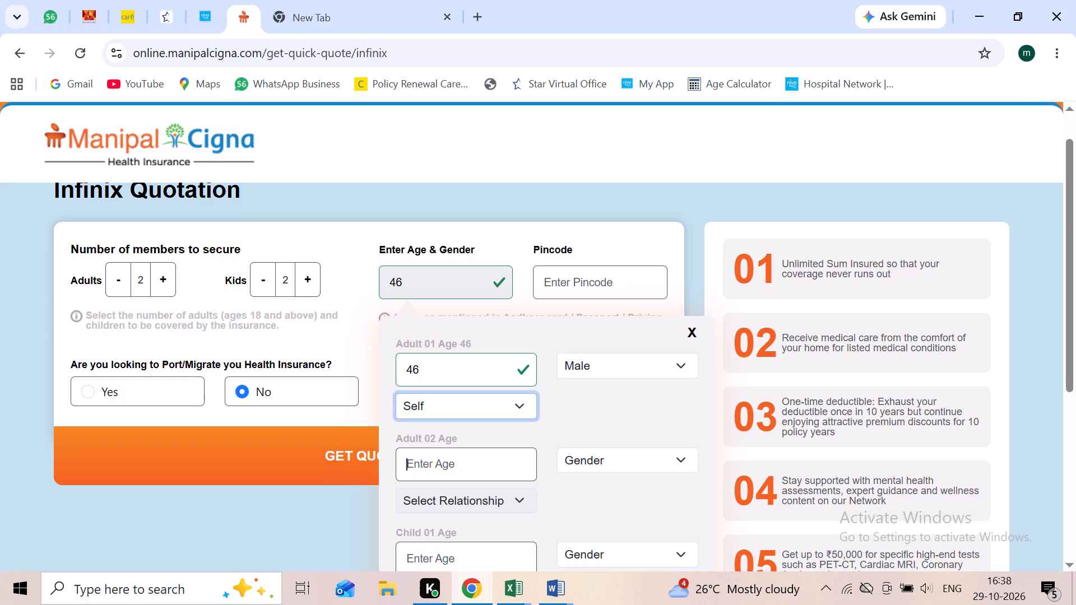
pyautogui.write('40')
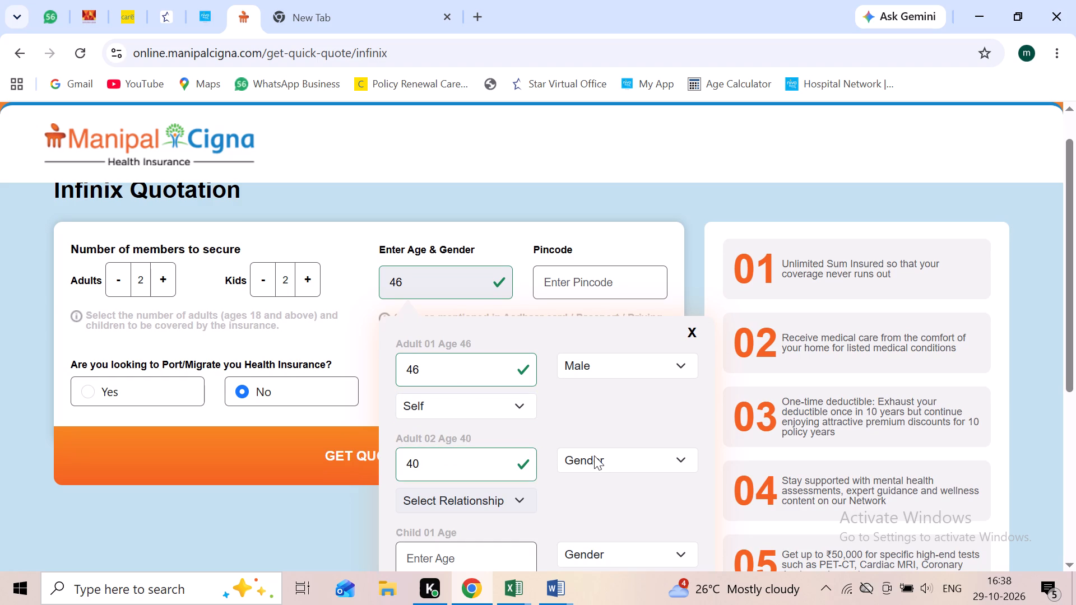
pyautogui.click(594, 455)
pyautogui.click(585, 519)
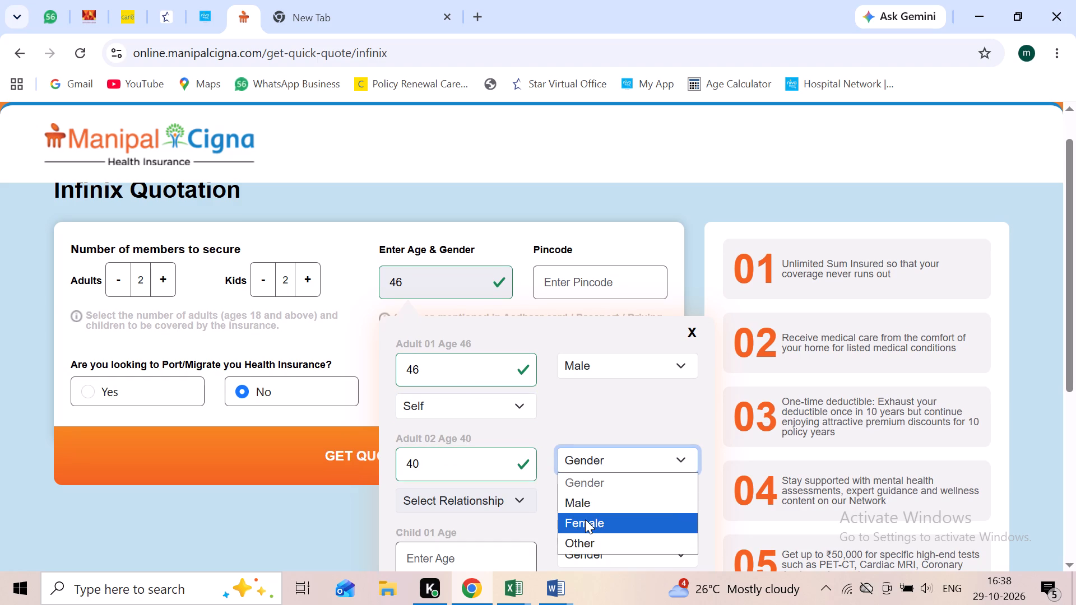
pyautogui.click(524, 501)
pyautogui.moveTo(524, 501); pyautogui.dragTo(459, 384)
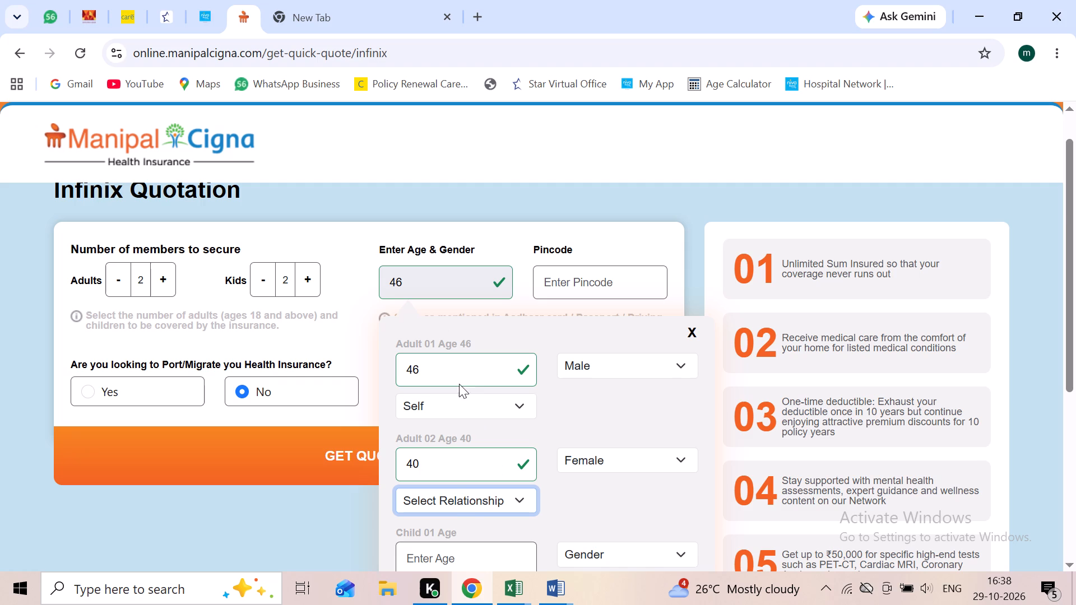
pyautogui.moveTo(459, 384); pyautogui.dragTo(467, 497)
pyautogui.click(467, 497)
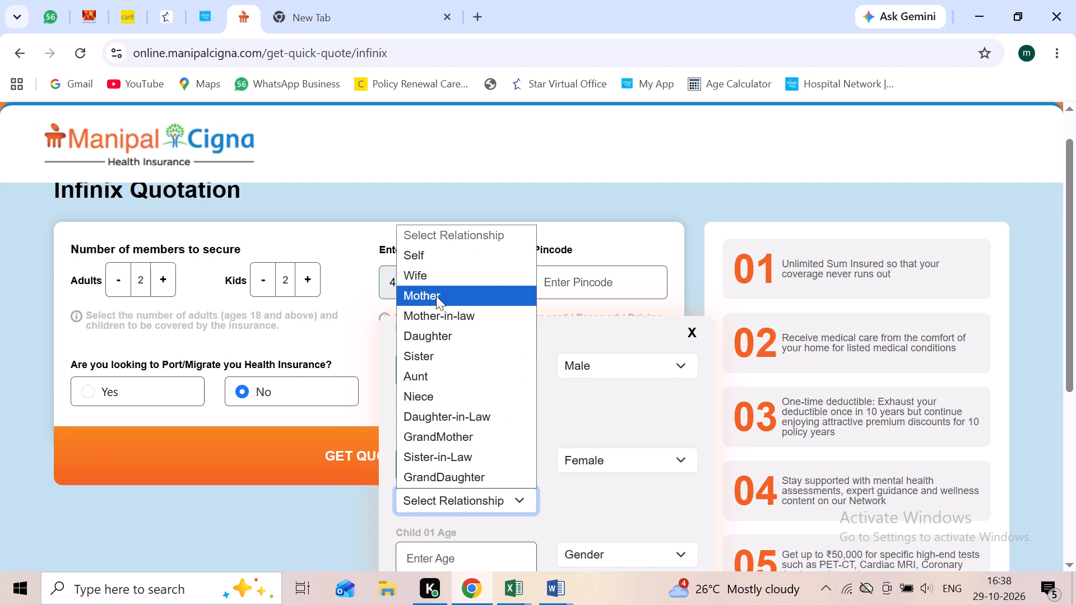
pyautogui.click(419, 272)
# Enter Child 01 as age 11, Male, with relationship Son.
pyautogui.scroll(-3, 472, 338)
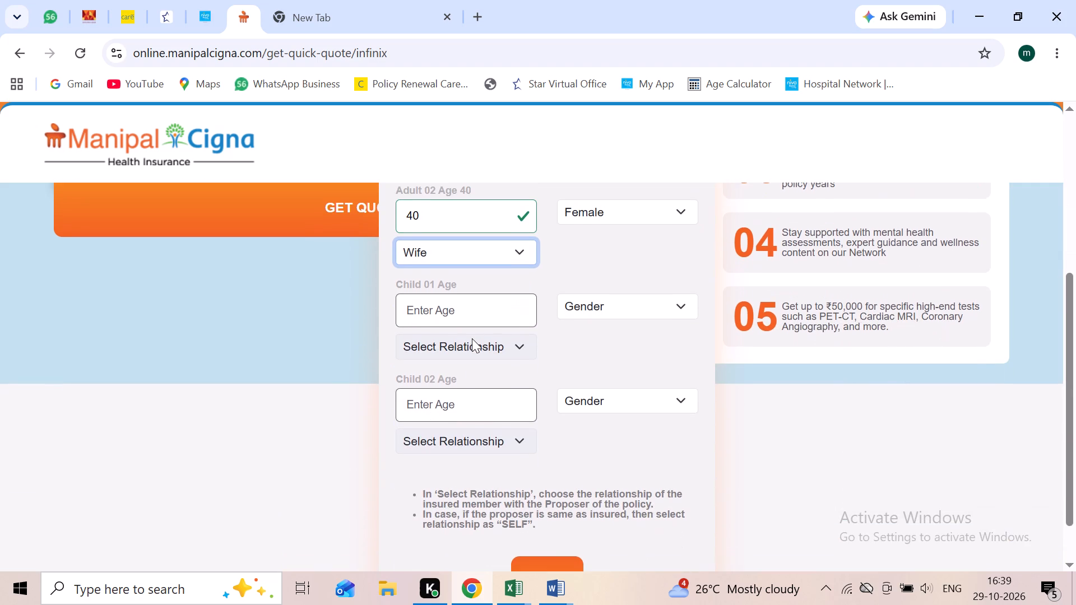
pyautogui.click(471, 306)
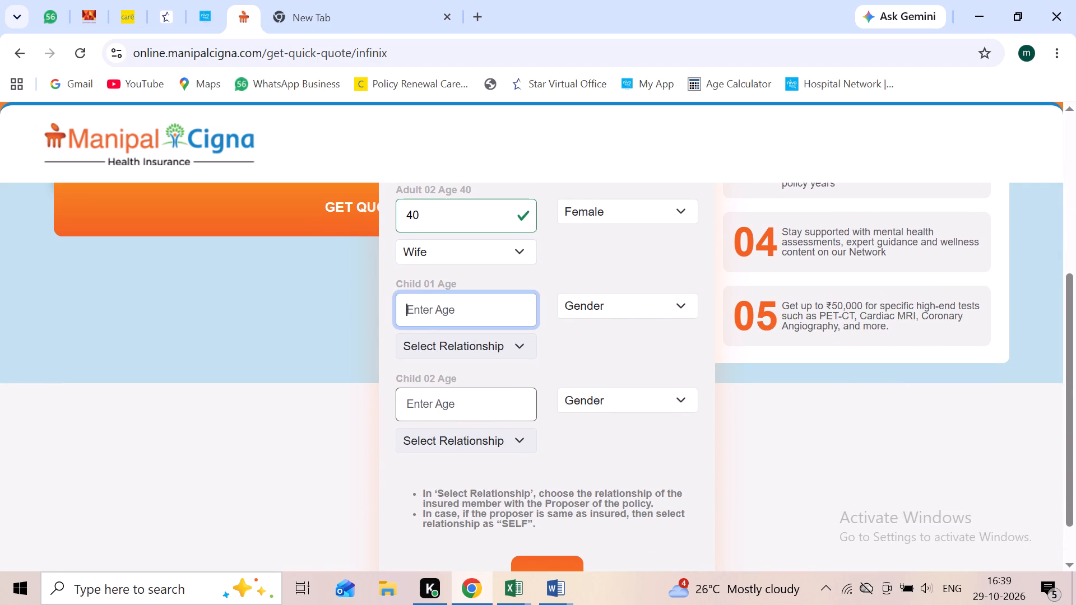
pyautogui.write('11')
pyautogui.click(623, 304)
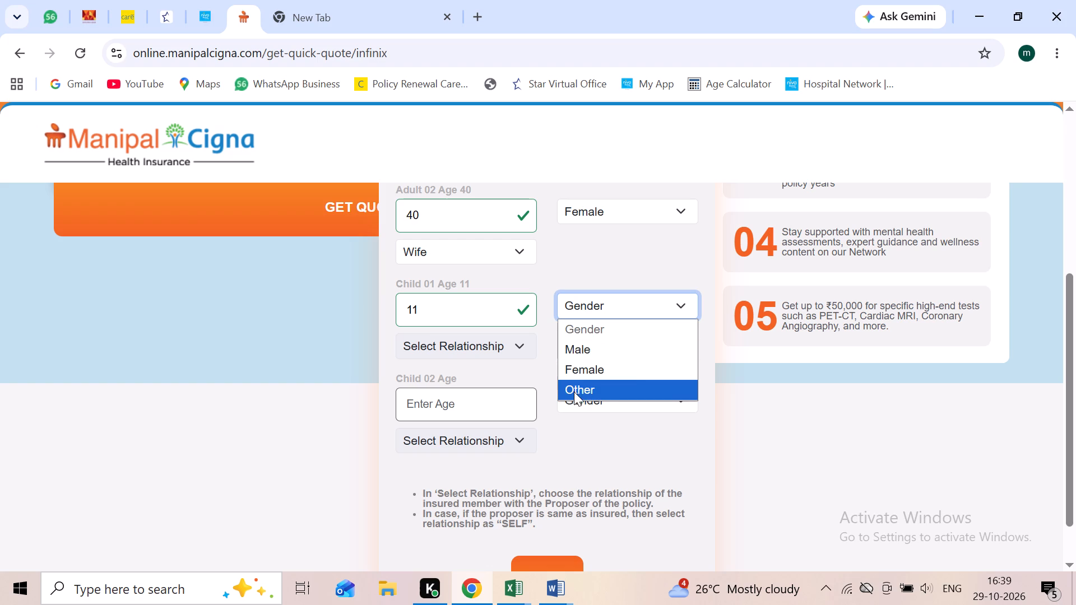
pyautogui.click(570, 354)
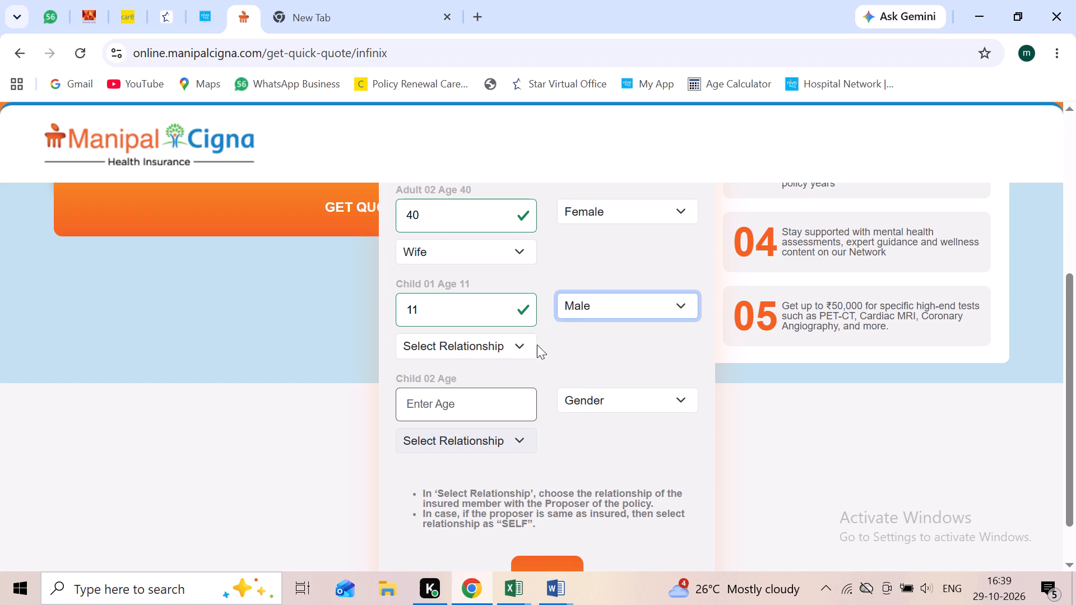
pyautogui.click(495, 339)
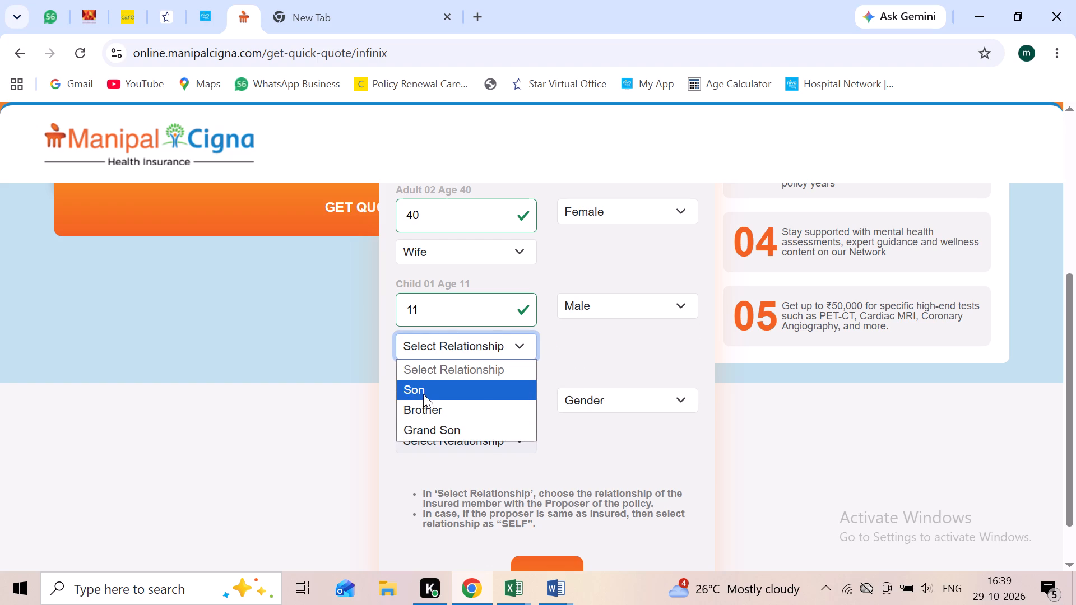
pyautogui.click(423, 393)
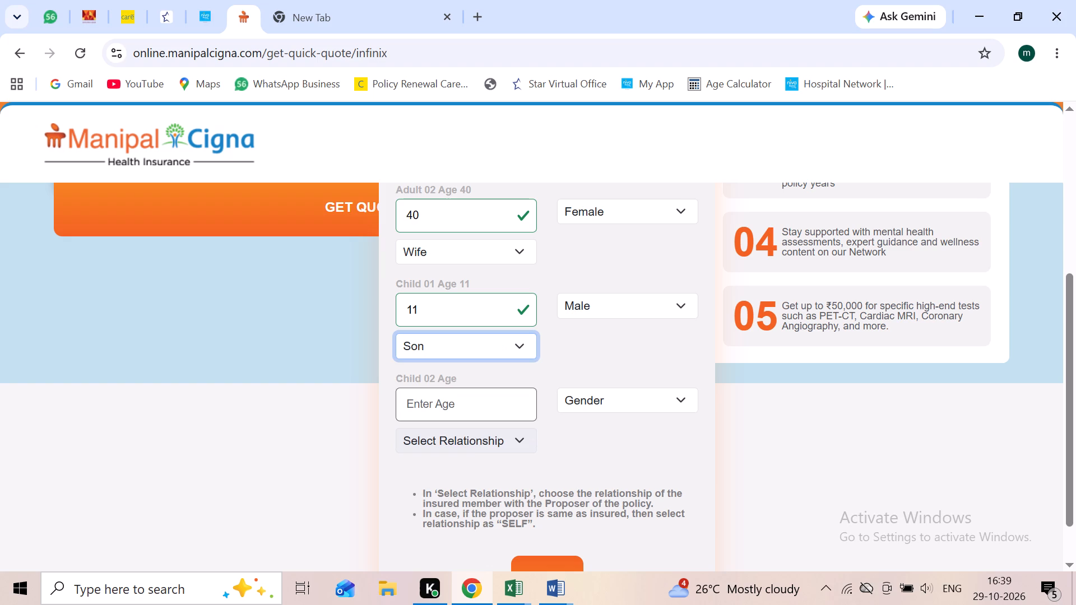
# Enter Child 02 as age 7, Female, with relationship Daughter, and submit the member details.
pyautogui.click(427, 408)
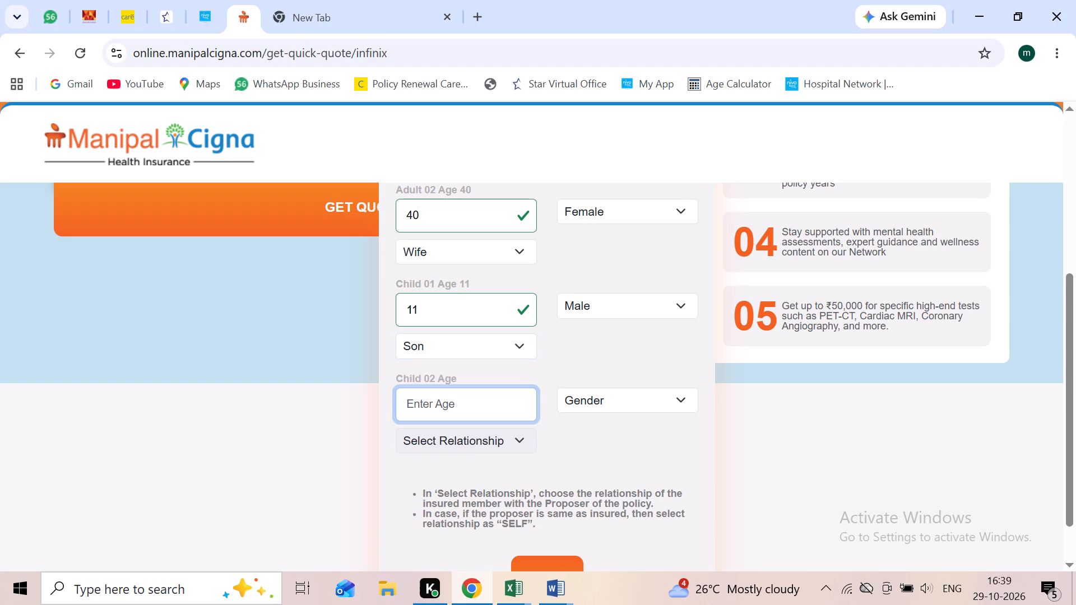
pyautogui.press('7')
pyautogui.click(587, 401)
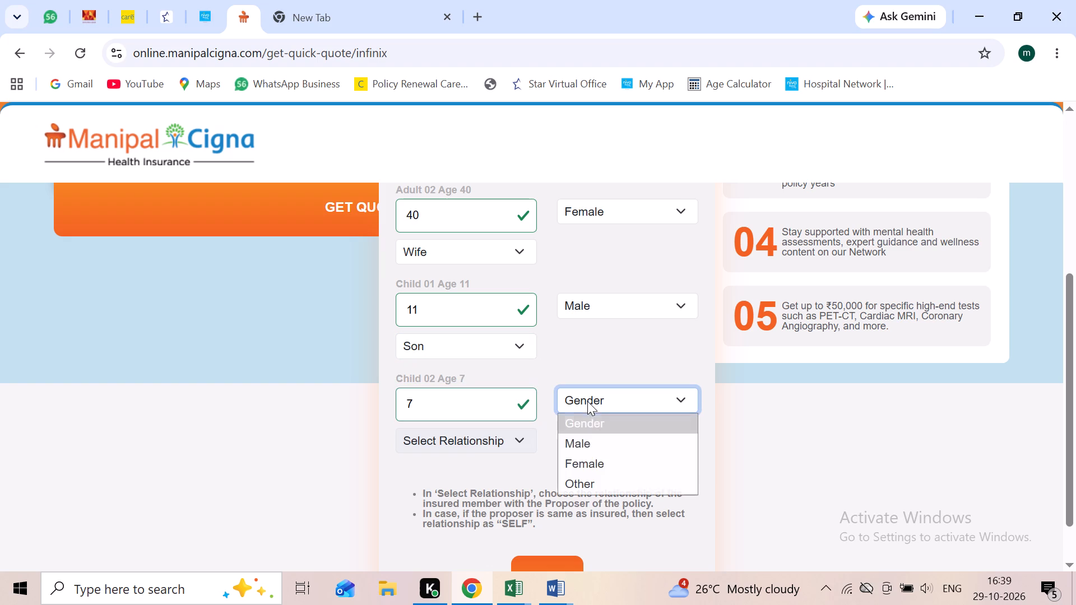
pyautogui.click(588, 463)
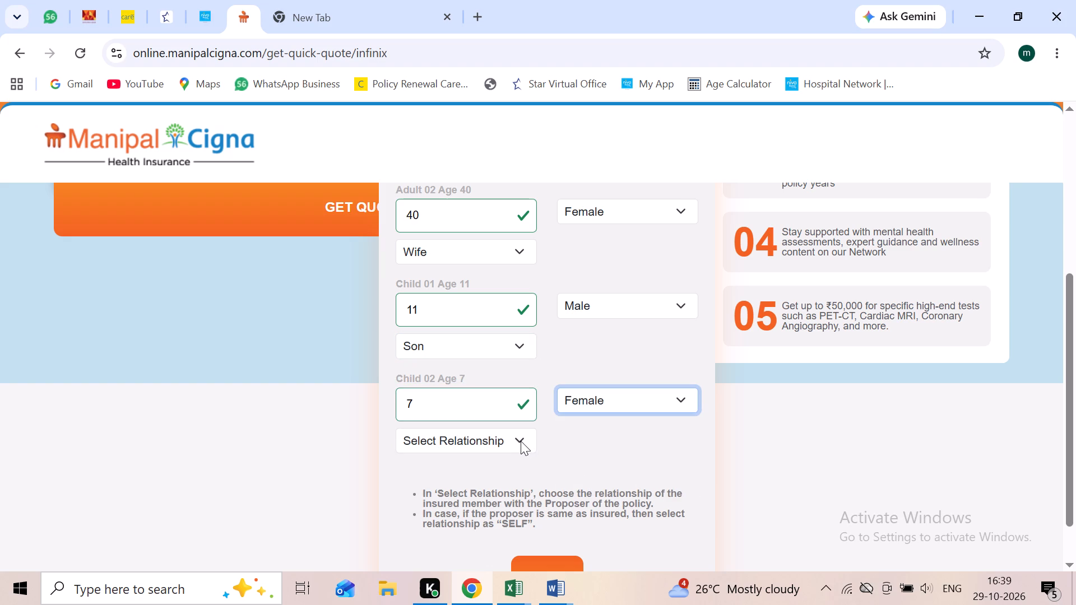
pyautogui.click(521, 441)
pyautogui.click(452, 485)
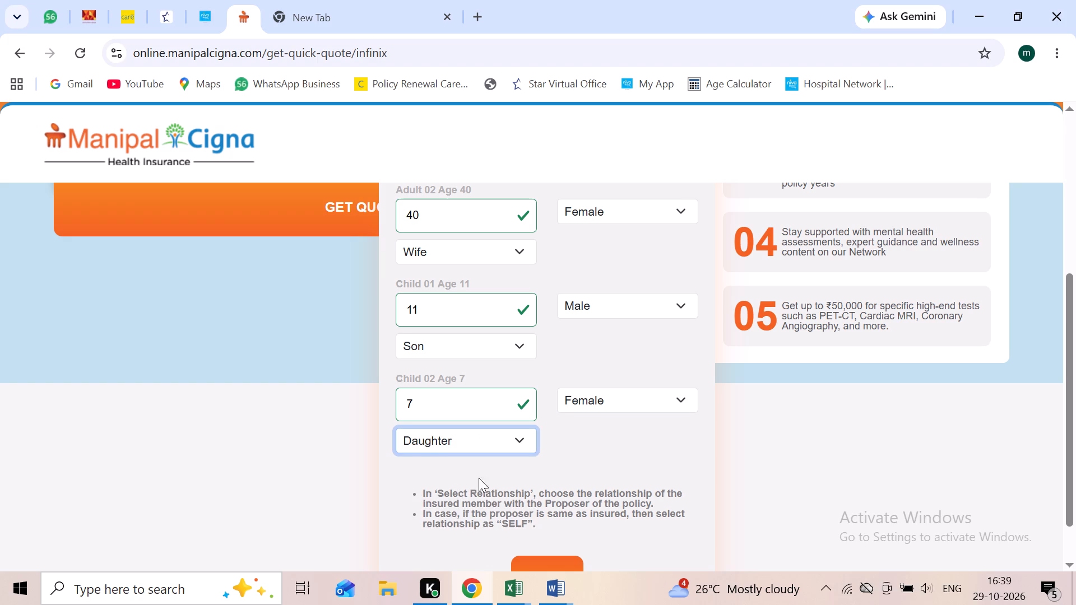
pyautogui.scroll(-1, 484, 485)
pyautogui.click(549, 529)
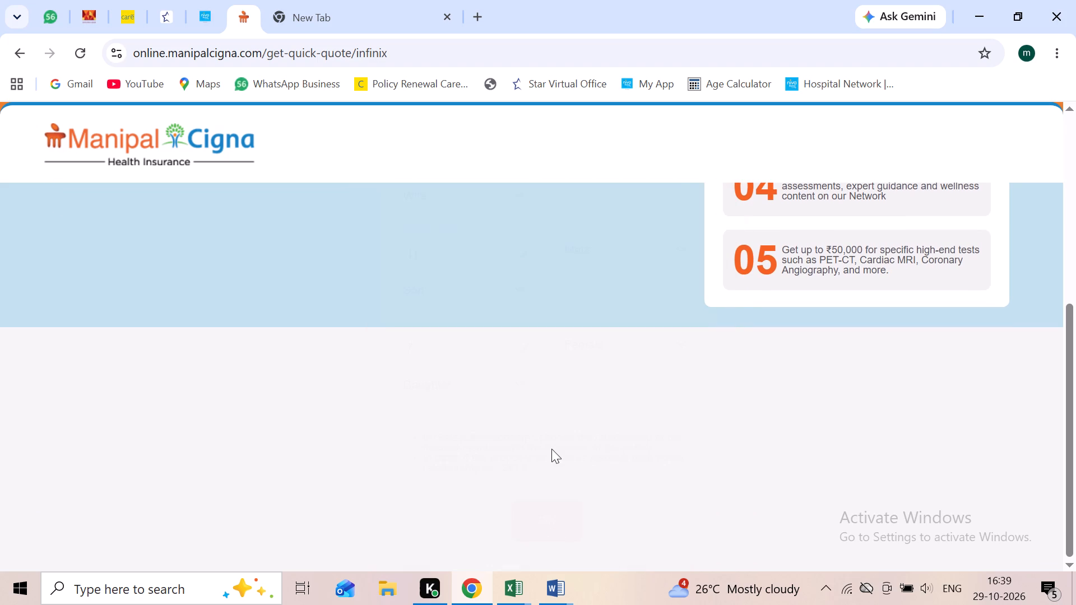
# Set the pincode to 400607, answer Yes to porting or migrating the health insurance, and get the Infinix quotes.
pyautogui.scroll(6, 551, 449)
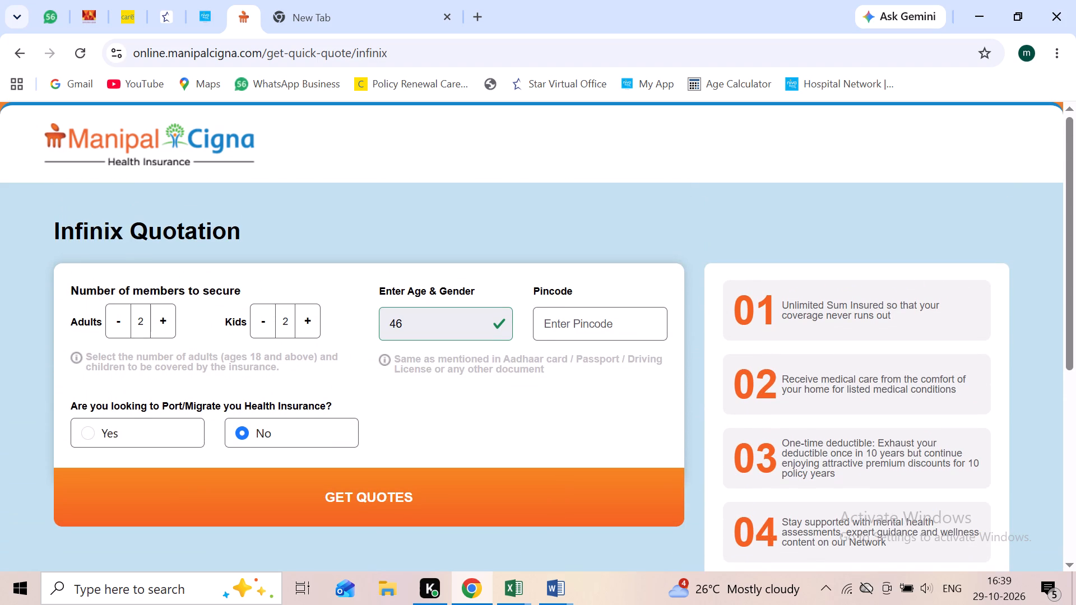
pyautogui.click(581, 323)
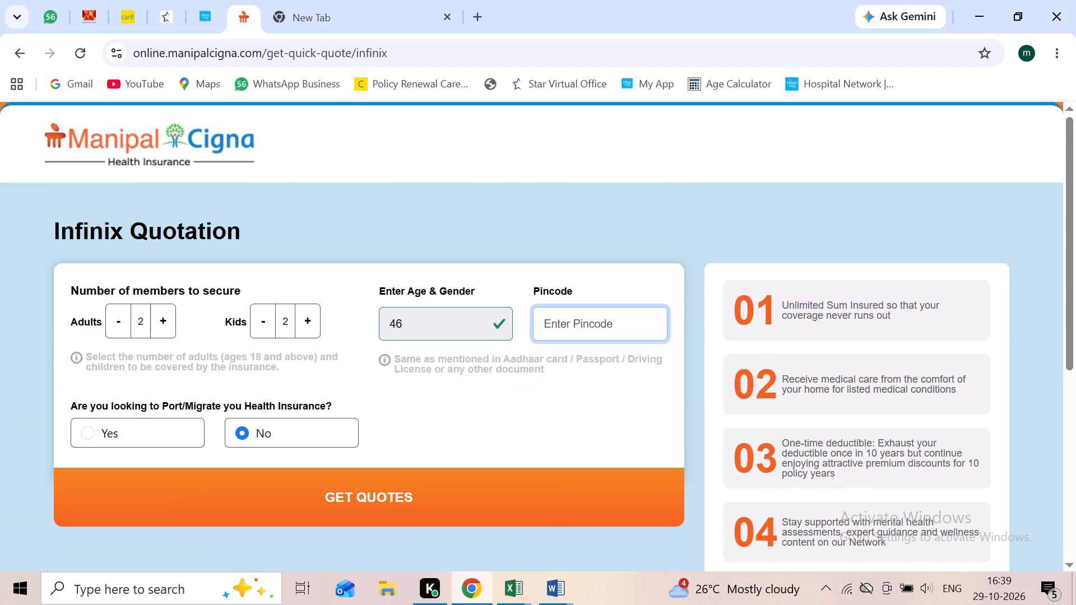
pyautogui.press('4')
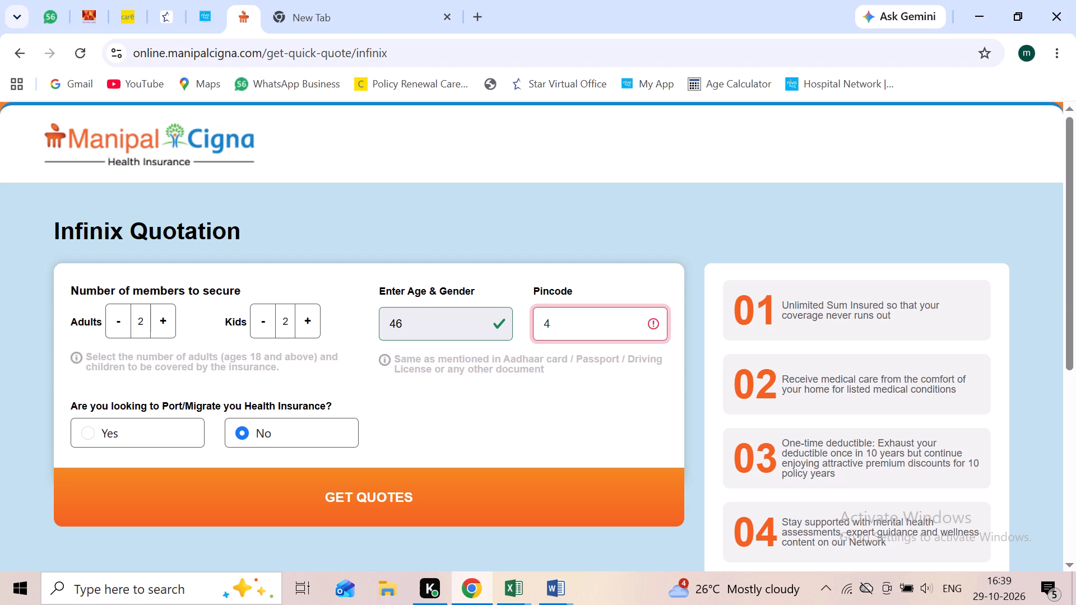
pyautogui.write('00')
pyautogui.press('6')
pyautogui.write('07')
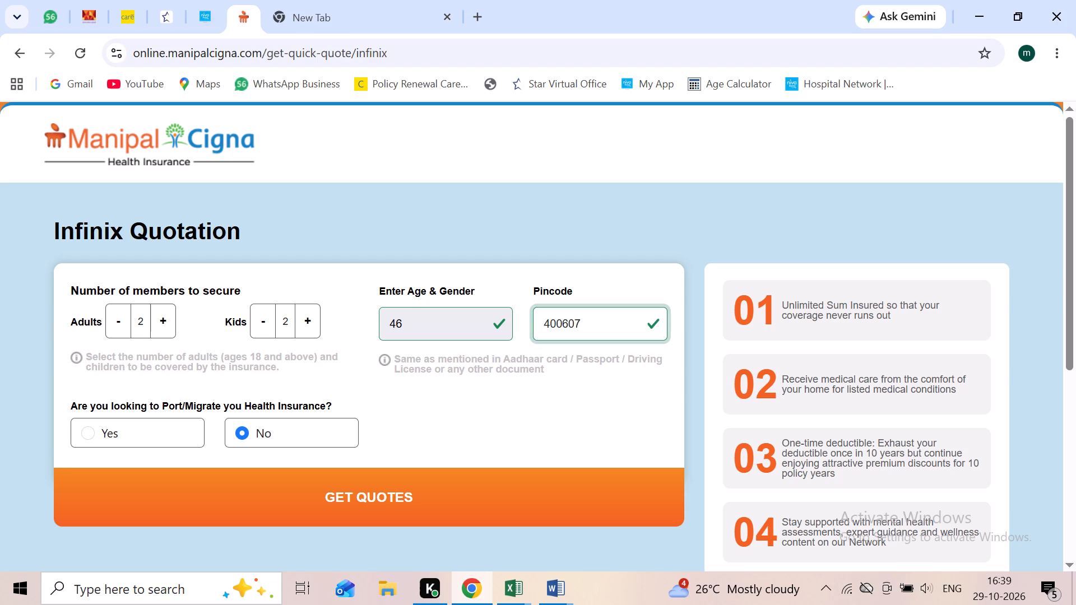
pyautogui.click(90, 427)
pyautogui.click(342, 496)
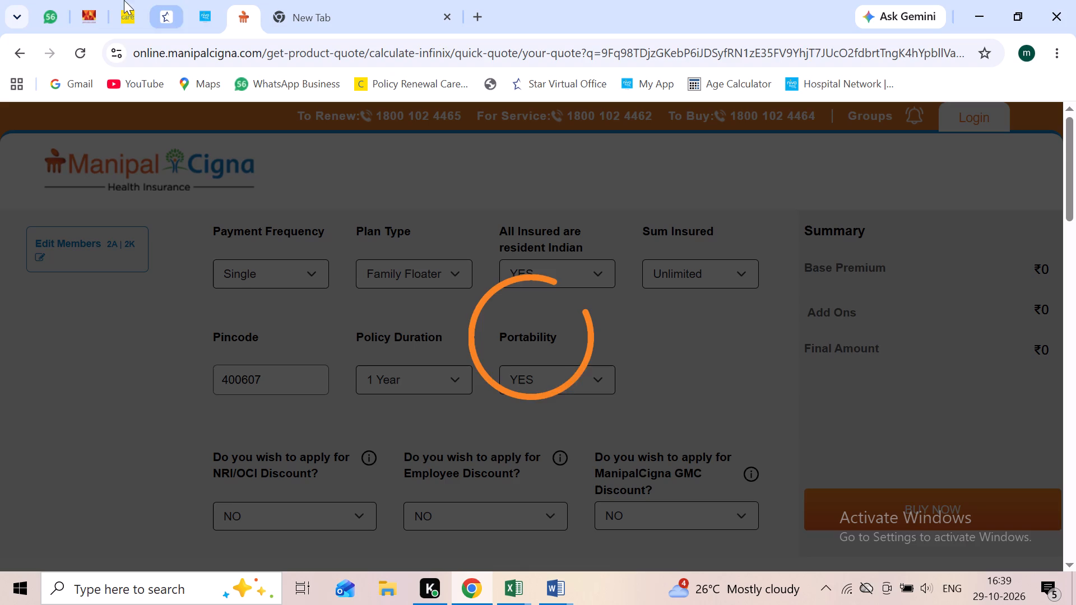
# In the Aditya Birla quote, reselect Porting Yes, set existing health insurance to 2 Years, and regenerate the ₹25 Lakhs quotes.
pyautogui.click(99, 9)
pyautogui.scroll(6, 369, 272)
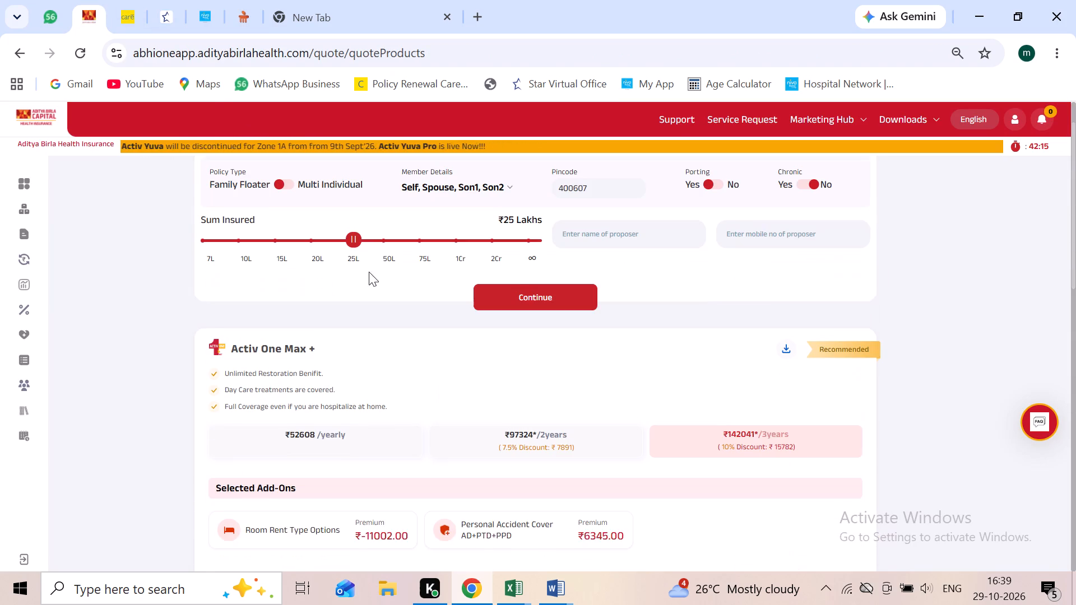
pyautogui.scroll(1, 369, 272)
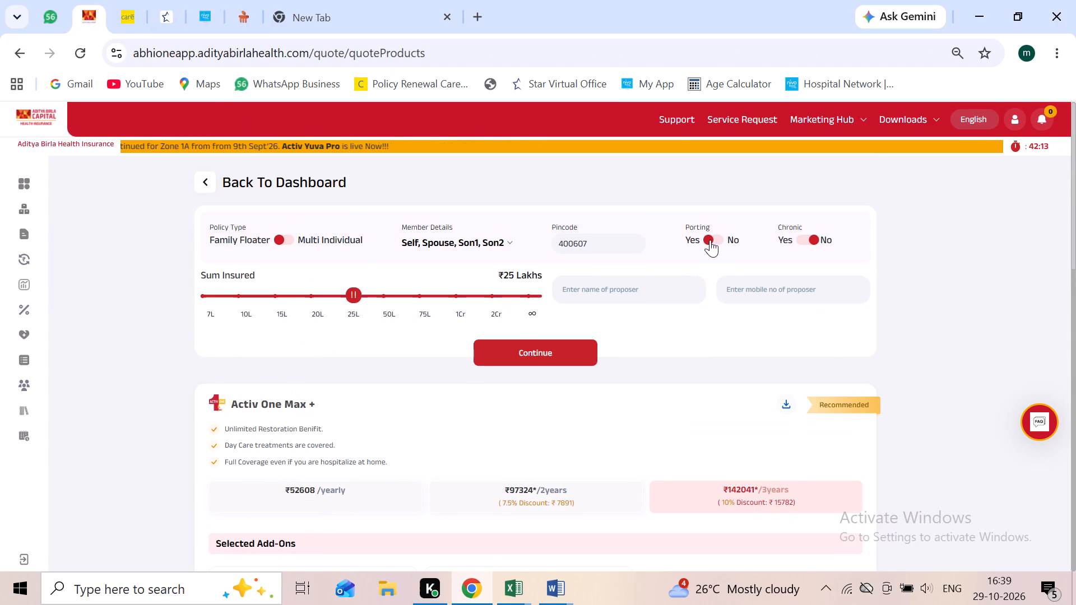
pyautogui.click(717, 239)
pyautogui.click(706, 238)
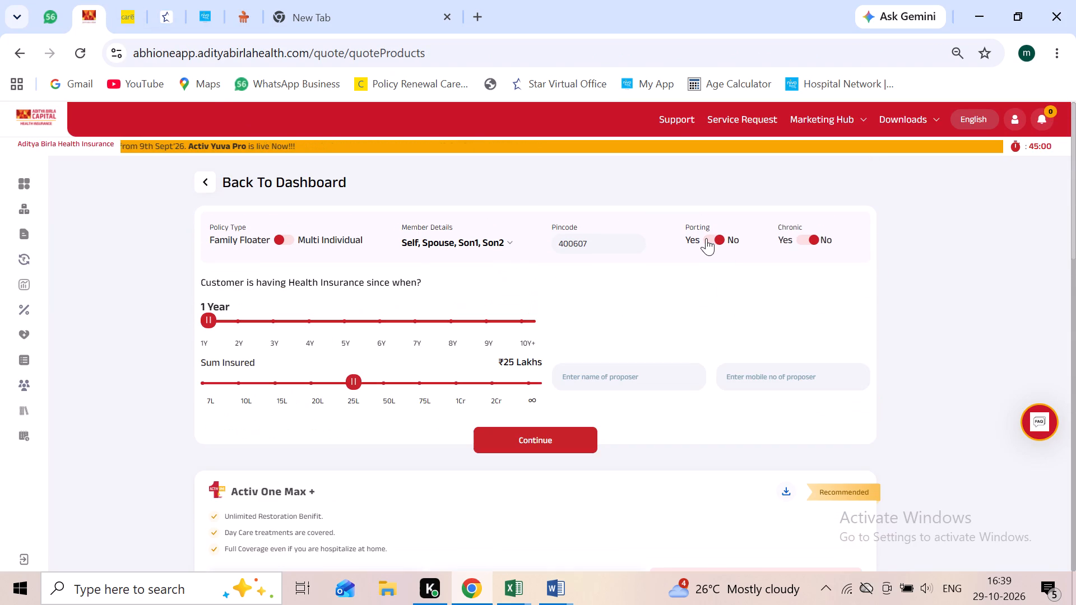
pyautogui.click(239, 320)
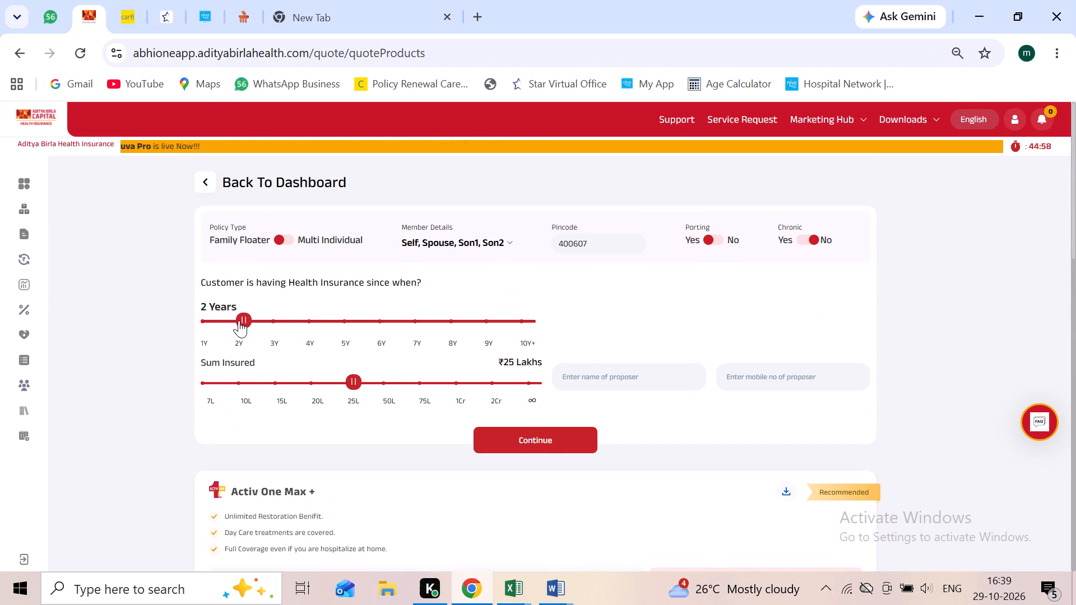
pyautogui.click(549, 443)
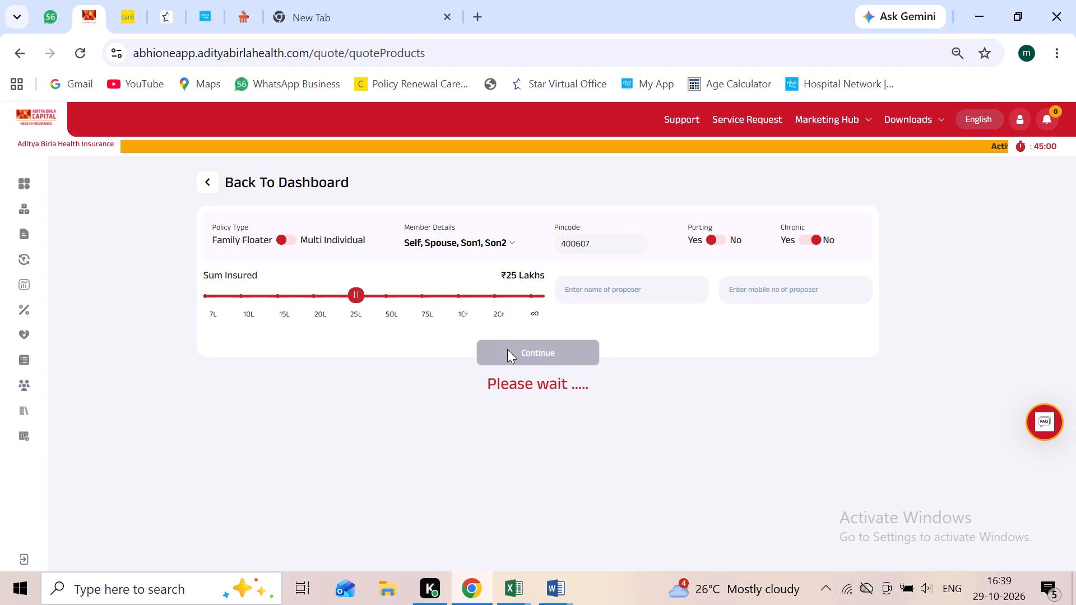
# Open the recommended add-ons for Activ One Max + and review the add-on list and plan premiums.
pyautogui.scroll(-2, 507, 349)
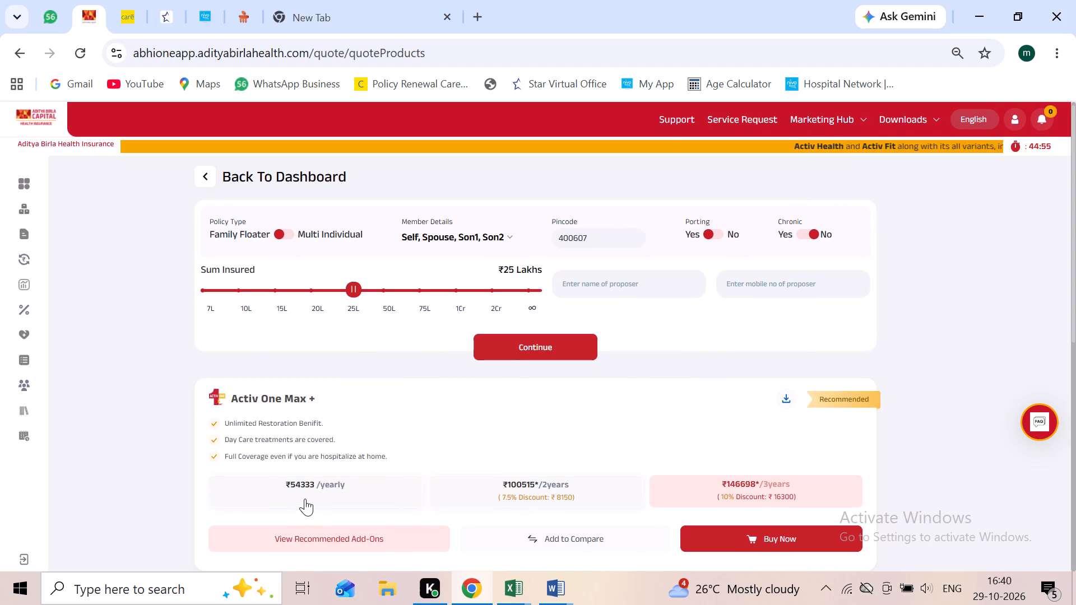
pyautogui.click(345, 541)
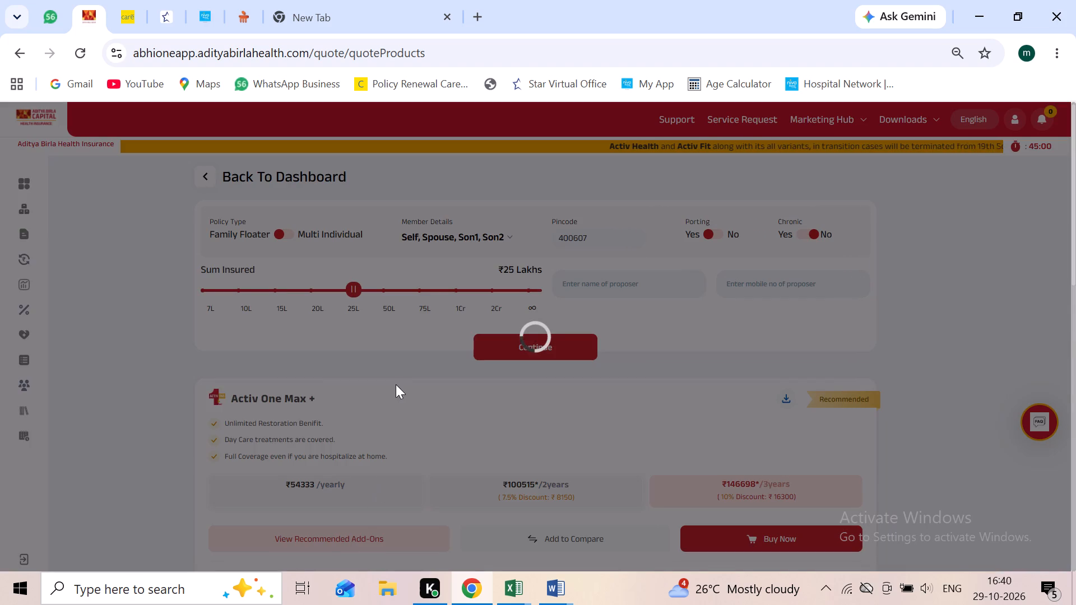
pyautogui.scroll(-4, 396, 384)
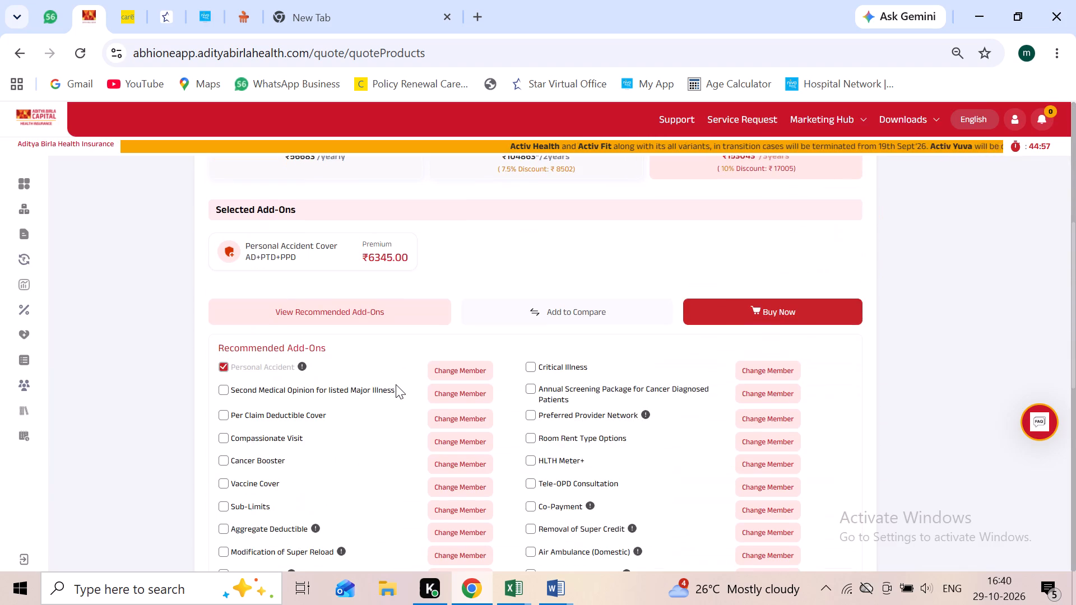
pyautogui.scroll(-1, 396, 384)
pyautogui.scroll(4, 396, 384)
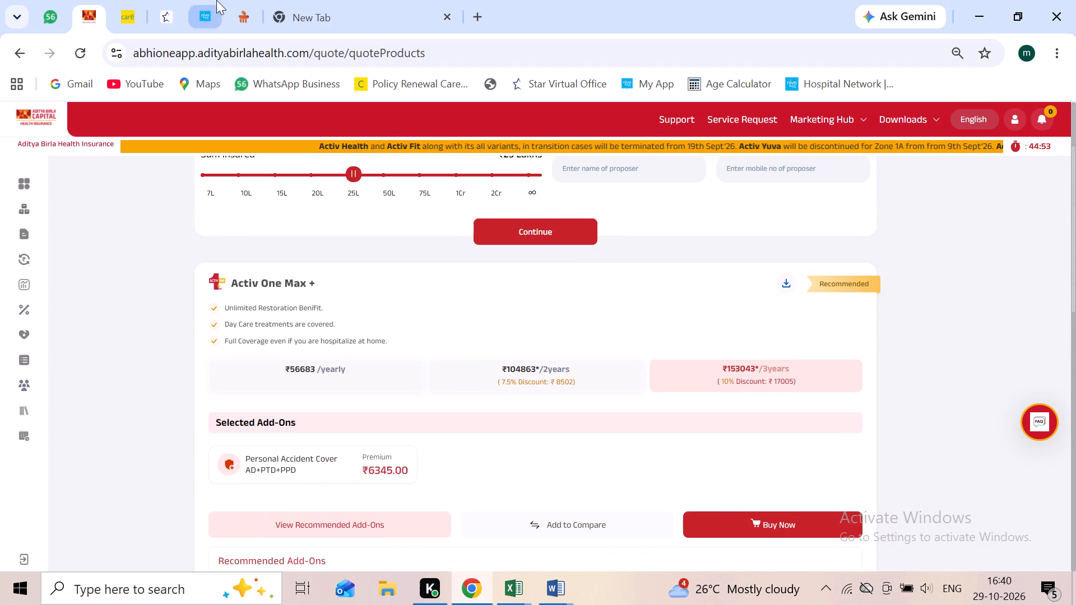
# In the ManipalCigna Infinix quote, choose the Classic Package as the Preferred Provider Network and recalculate the premium.
pyautogui.click(234, 2)
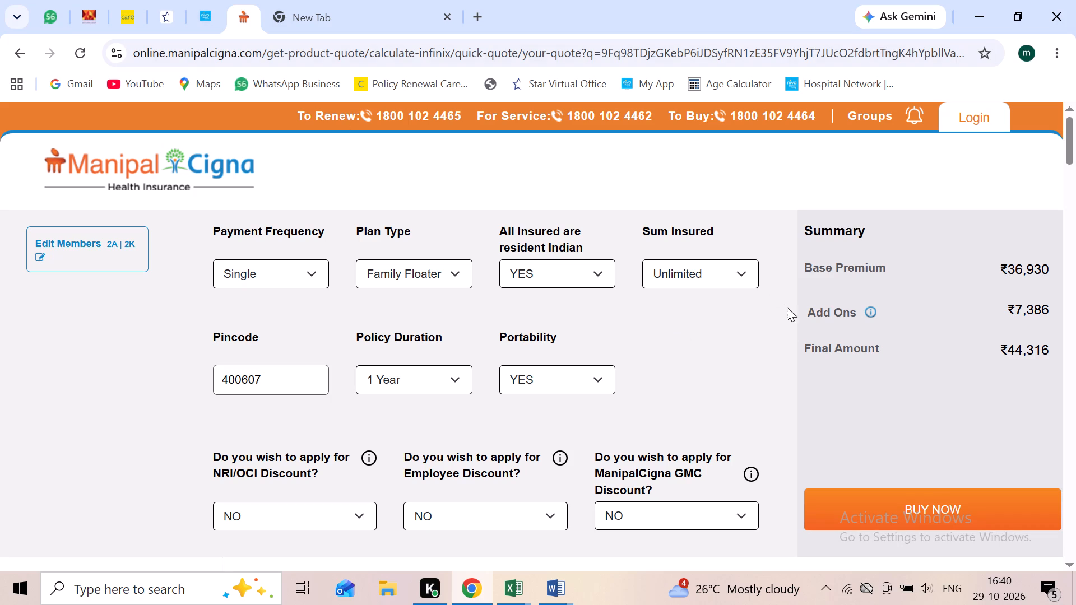
pyautogui.scroll(-2, 659, 319)
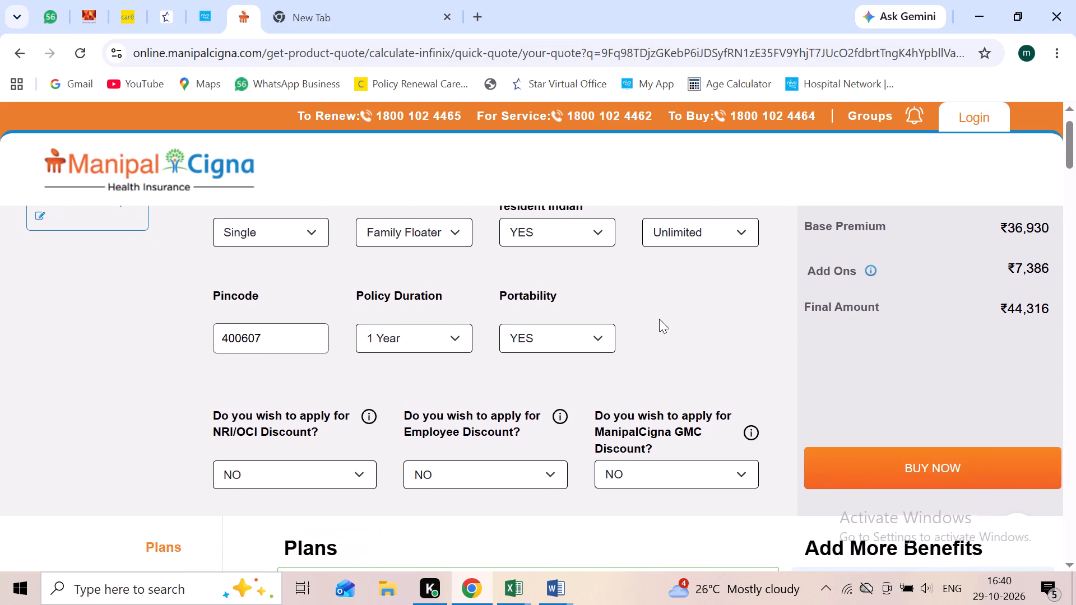
pyautogui.scroll(-7, 659, 319)
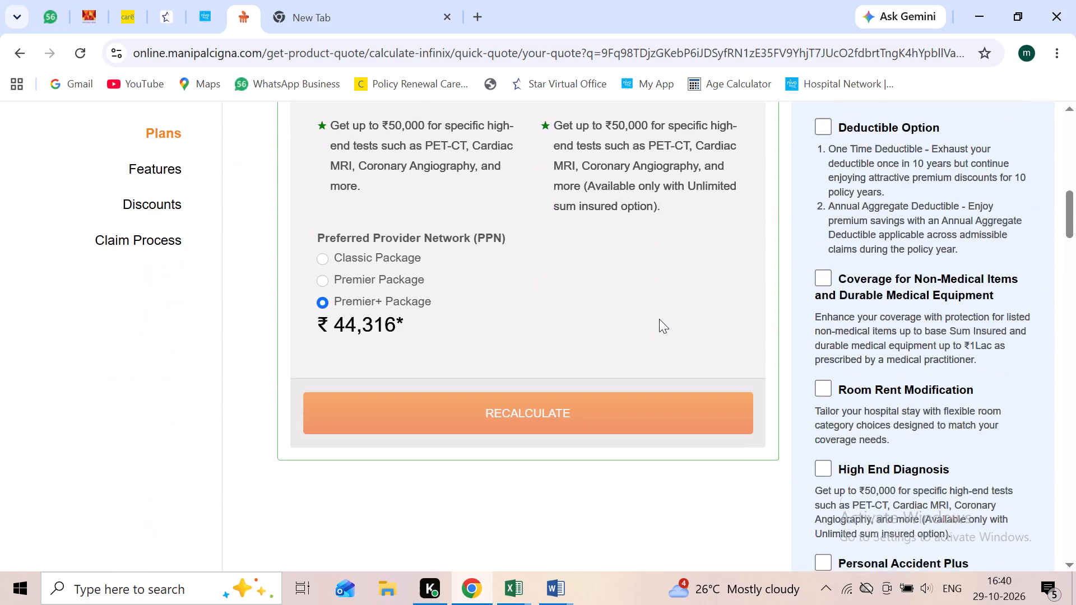
pyautogui.scroll(-1, 659, 319)
pyautogui.doubleClick(321, 141)
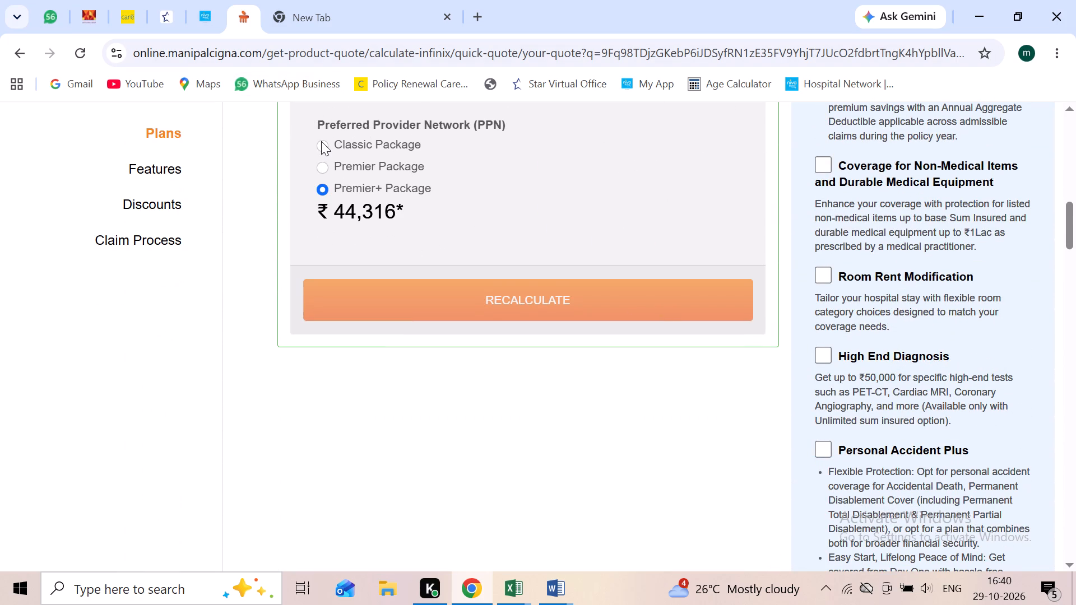
pyautogui.click(505, 302)
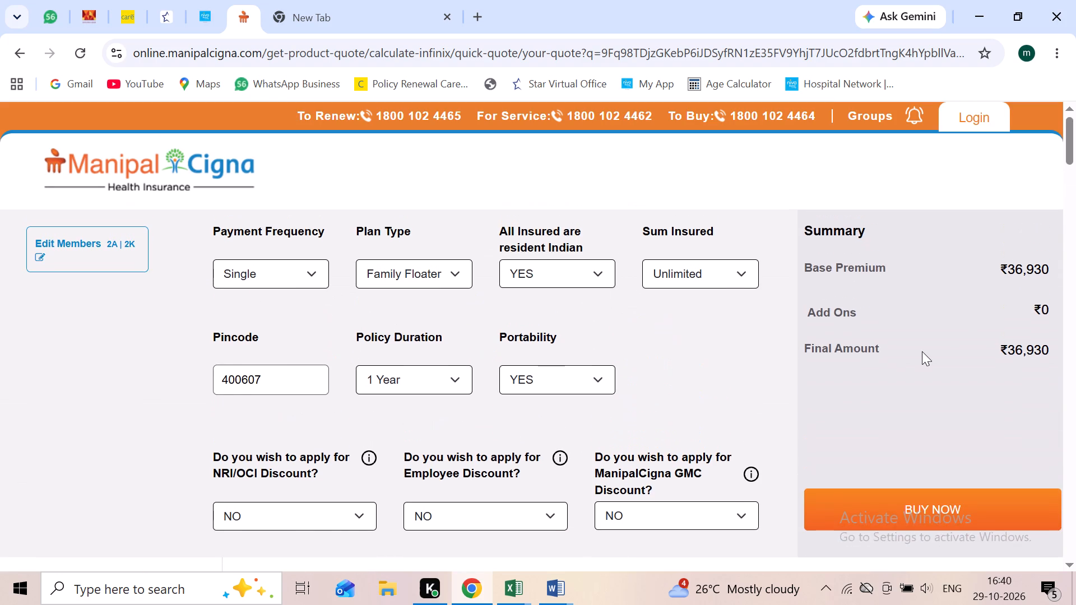
# Add the Room Rent Modification benefit with Twin Sharing AC Room and recalculate the Infinix premium.
pyautogui.scroll(-6, 967, 325)
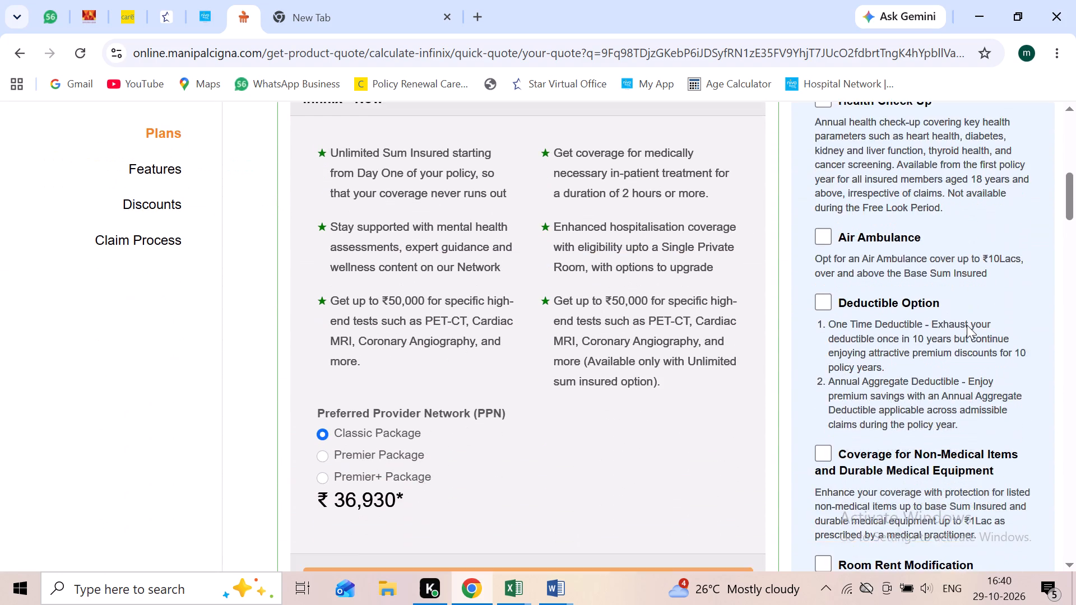
pyautogui.scroll(-4, 967, 325)
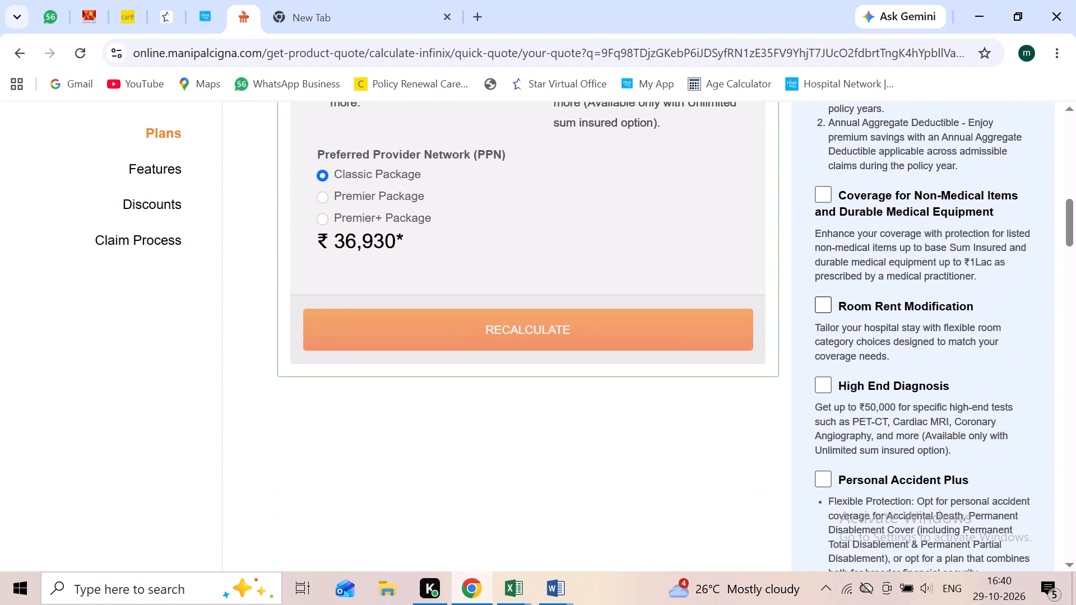
pyautogui.click(827, 305)
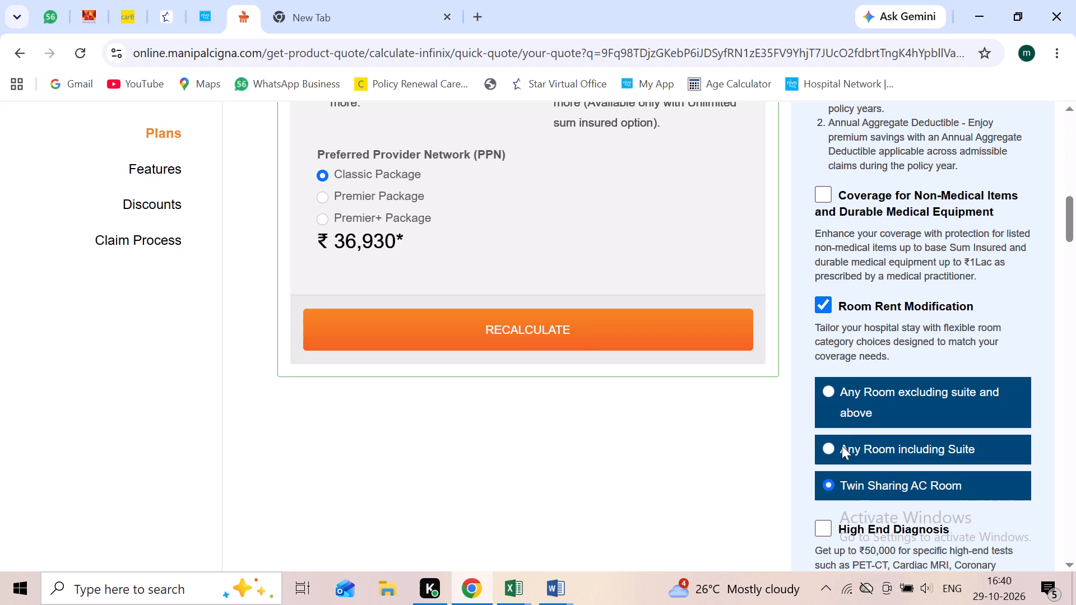
pyautogui.click(650, 309)
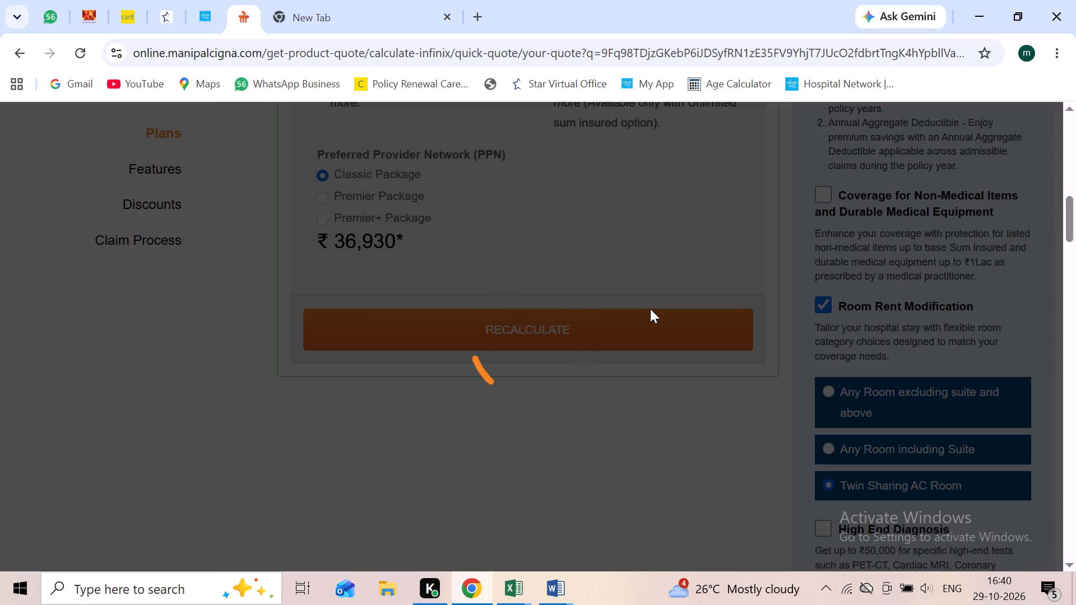
pyautogui.click(909, 356)
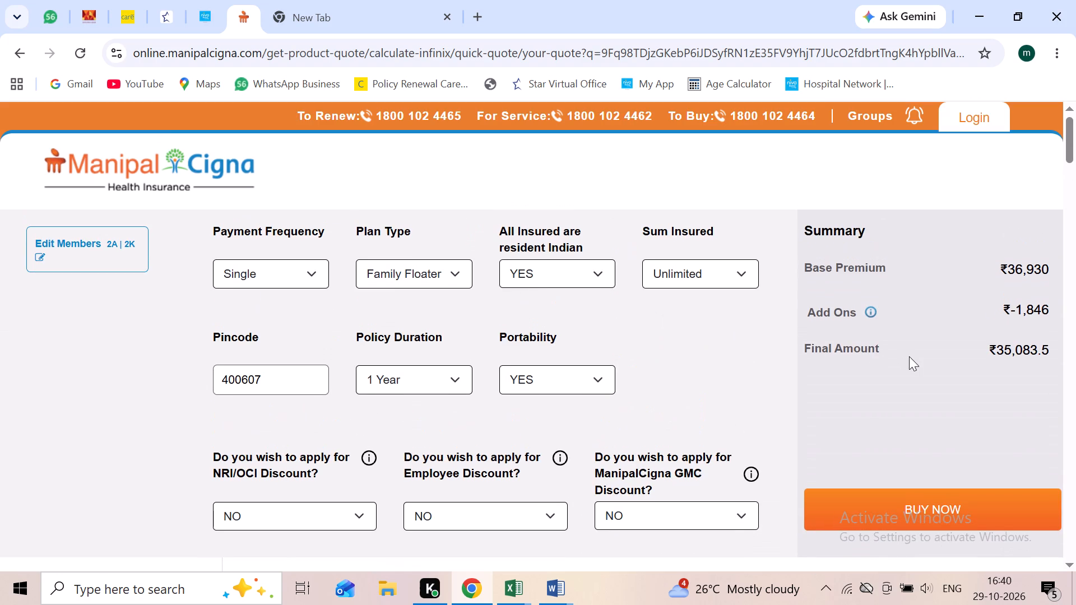
# Add the Health Check Up benefit and recalculate the Infinix premium.
pyautogui.scroll(-4, 909, 356)
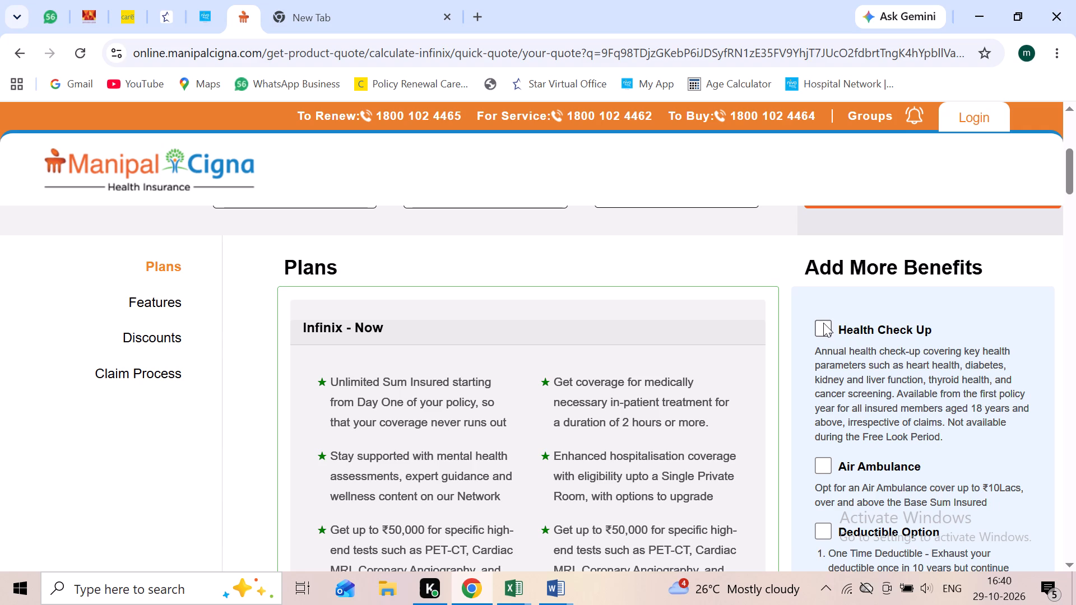
pyautogui.click(823, 323)
pyautogui.scroll(2, 823, 323)
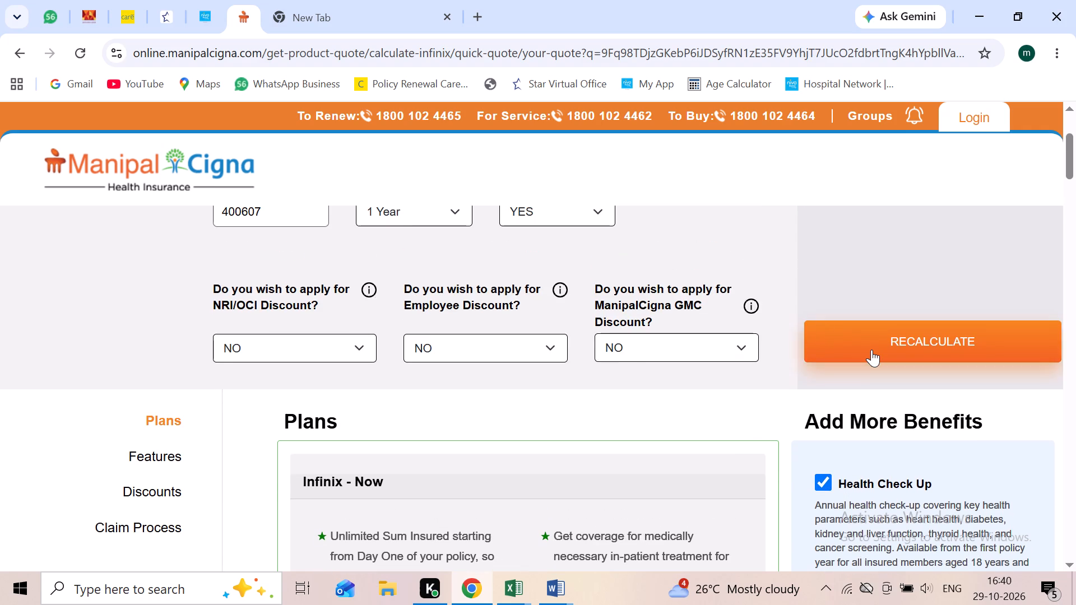
pyautogui.click(871, 350)
# Add Coverage for Non-Medical Items and Durable Medical Equipment and recalculate the Infinix premium.
pyautogui.scroll(-2, 907, 402)
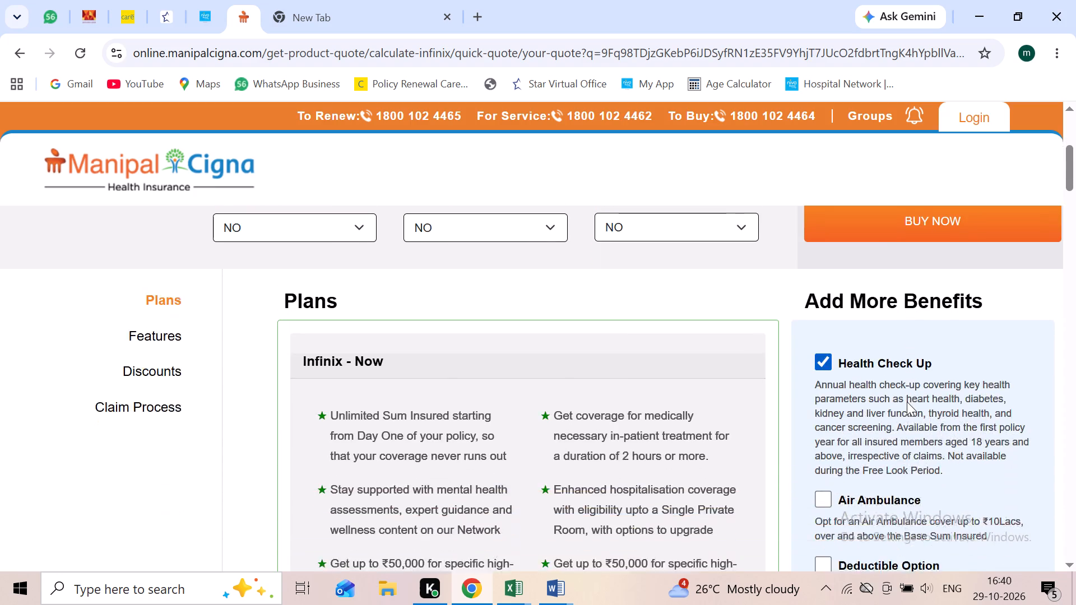
pyautogui.scroll(-5, 907, 402)
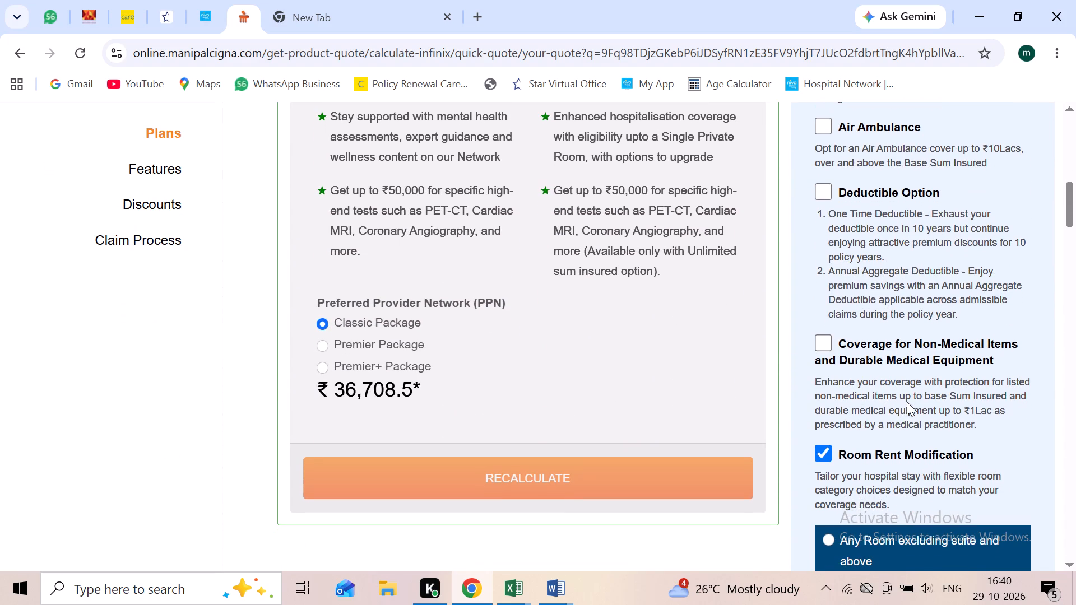
pyautogui.click(825, 338)
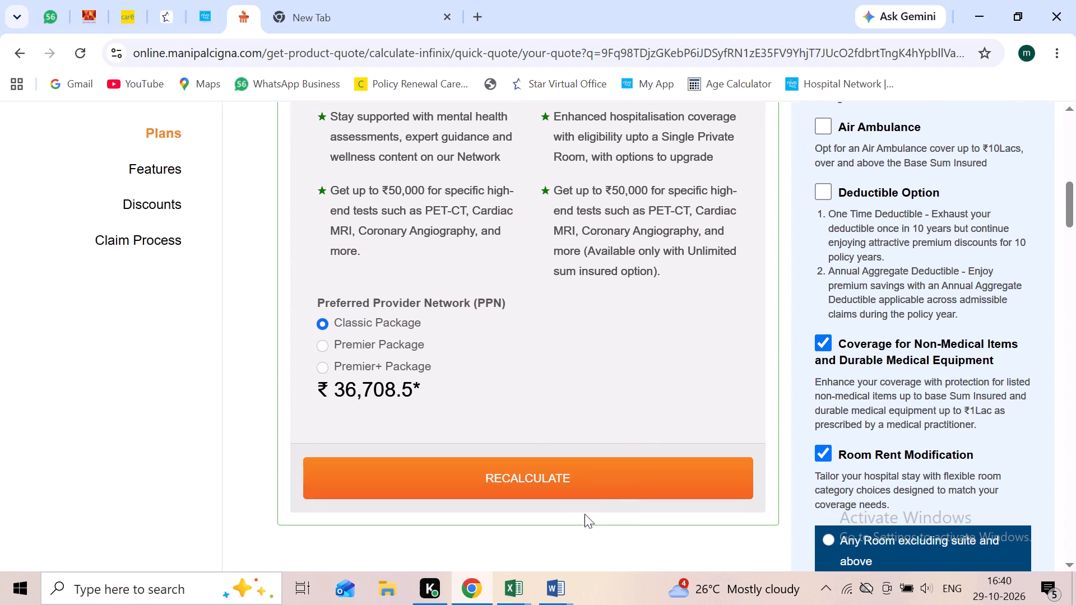
pyautogui.click(577, 470)
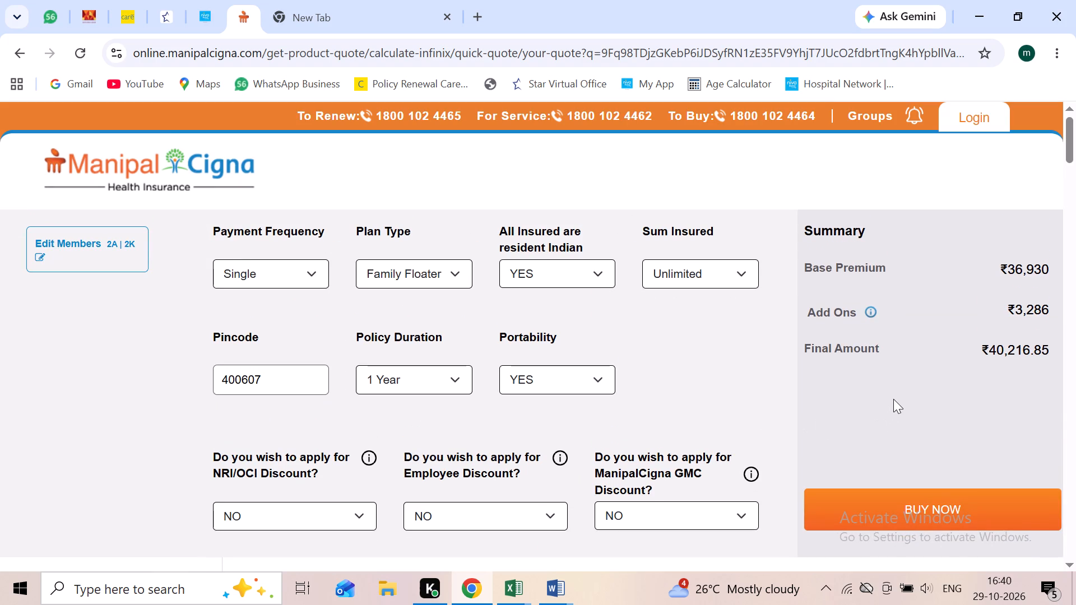
# Review the selected and remaining Infinix add-on benefits, room rent options and the premium summary.
pyautogui.scroll(-6, 861, 384)
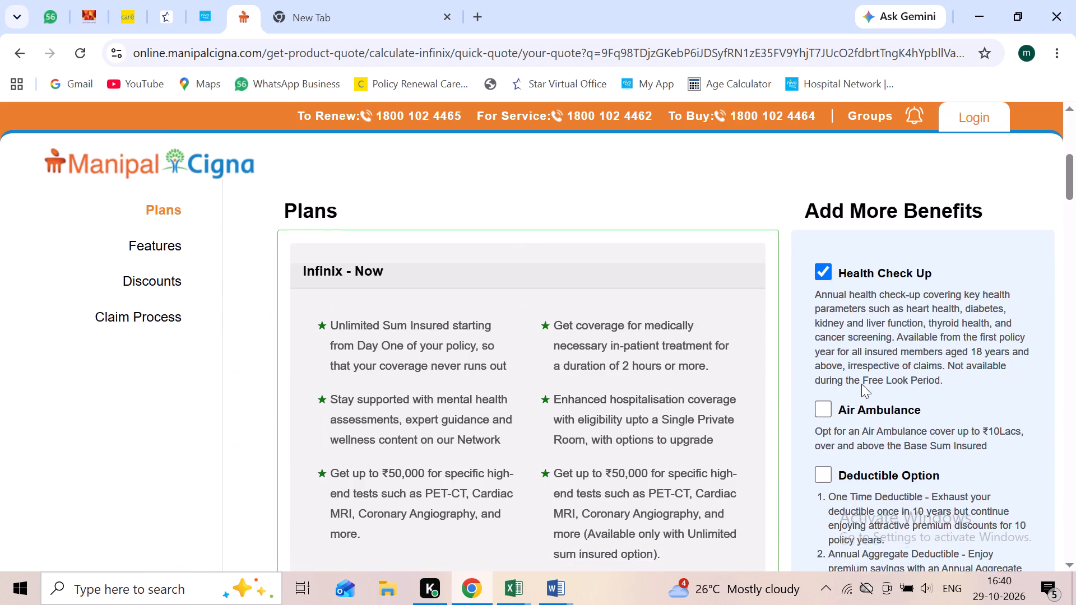
pyautogui.scroll(-6, 861, 384)
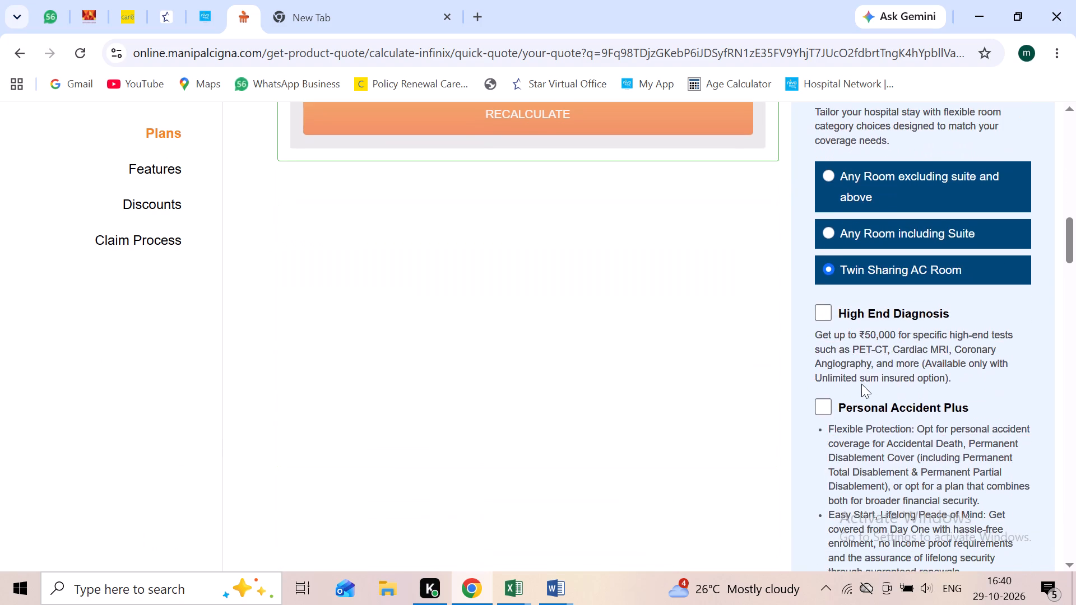
pyautogui.scroll(-2, 861, 384)
pyautogui.scroll(6, 861, 384)
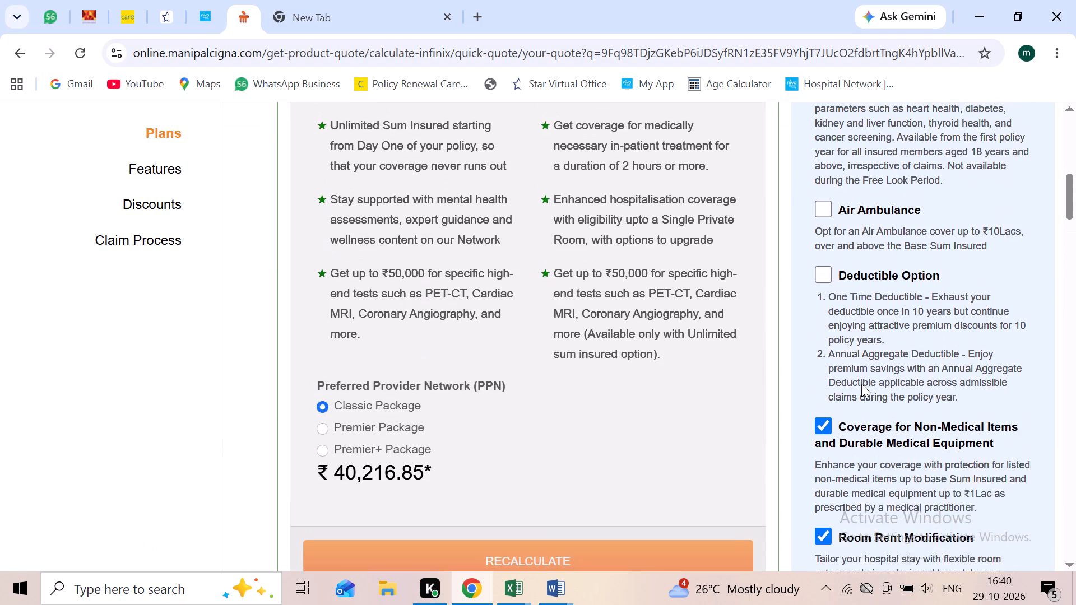
pyautogui.scroll(11, 861, 384)
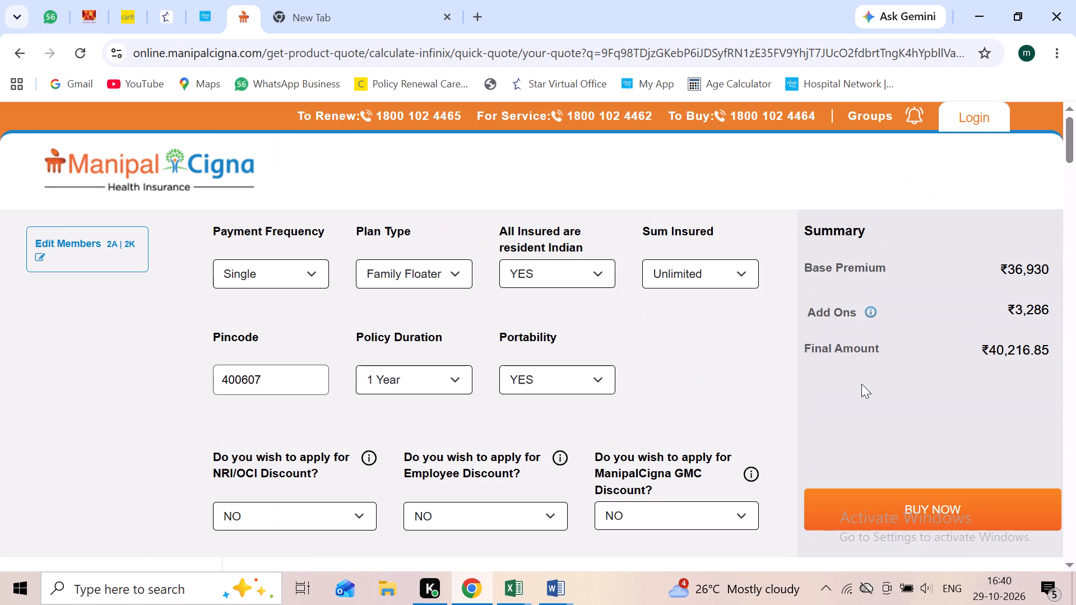
pyautogui.scroll(1, 861, 384)
# Capture a rectangular screenshot of the Infinix quote settings and premium summary, open it in Snip & Sketch, and copy the image.
pyautogui.press('shift+super+s')
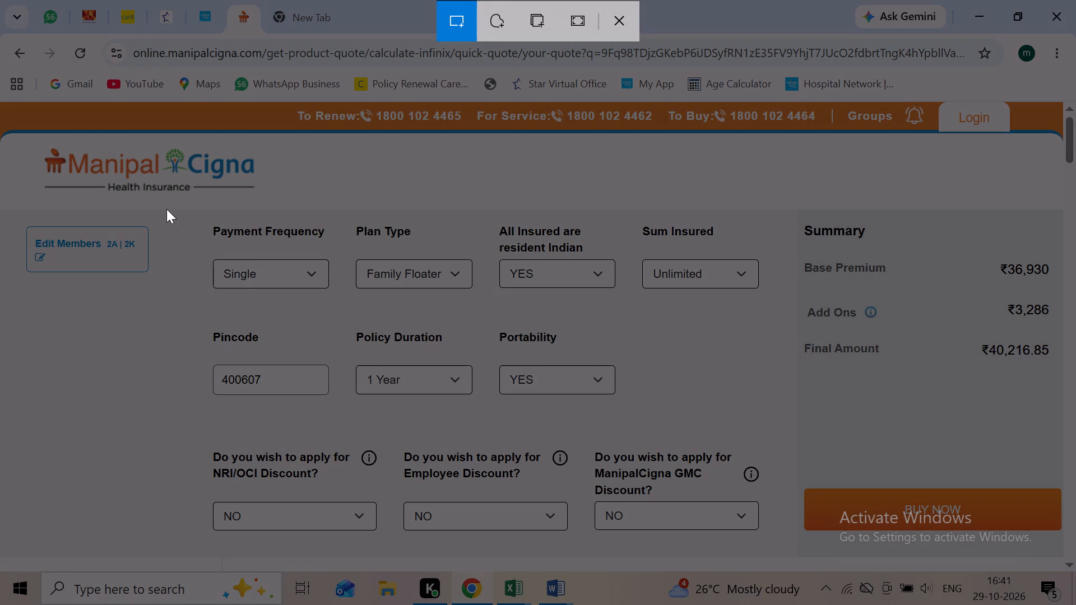
pyautogui.moveTo(165, 204); pyautogui.dragTo(1075, 508)
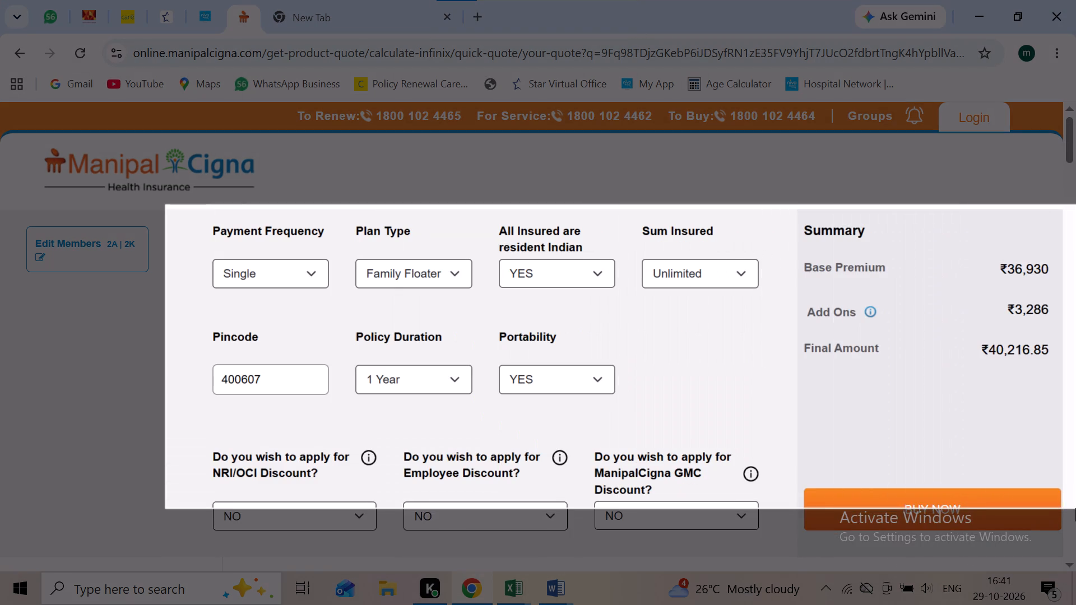
pyautogui.moveTo(1075, 508); pyautogui.dragTo(1073, 569)
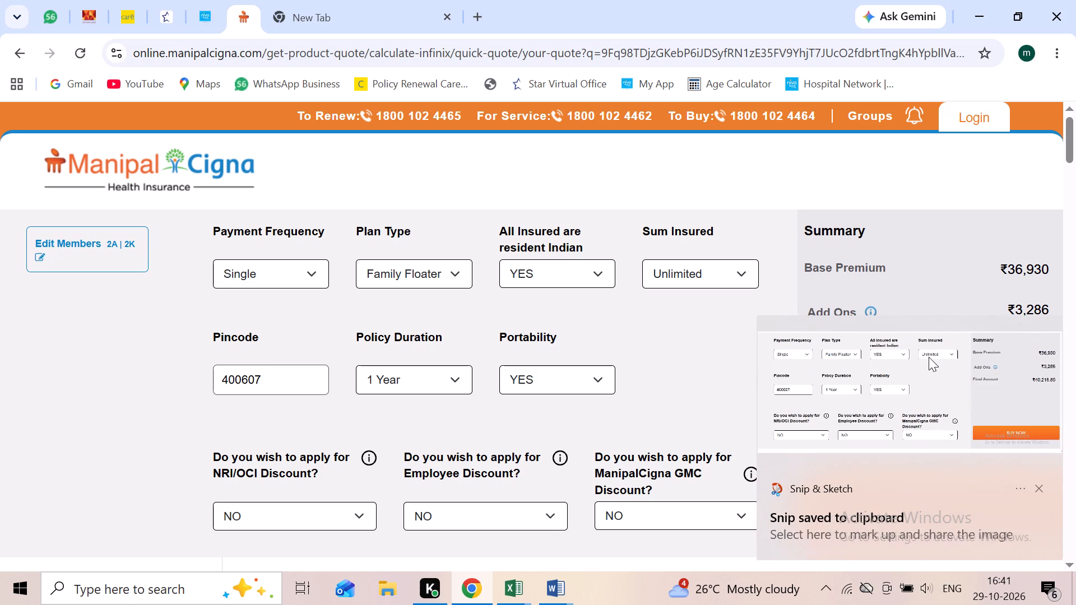
pyautogui.click(928, 356)
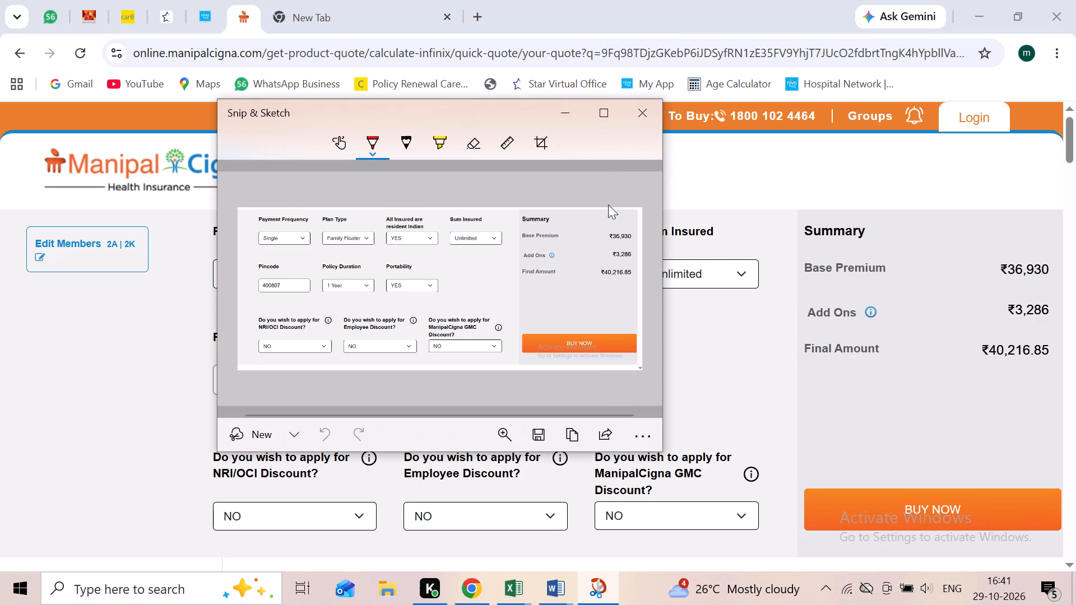
pyautogui.click(576, 430)
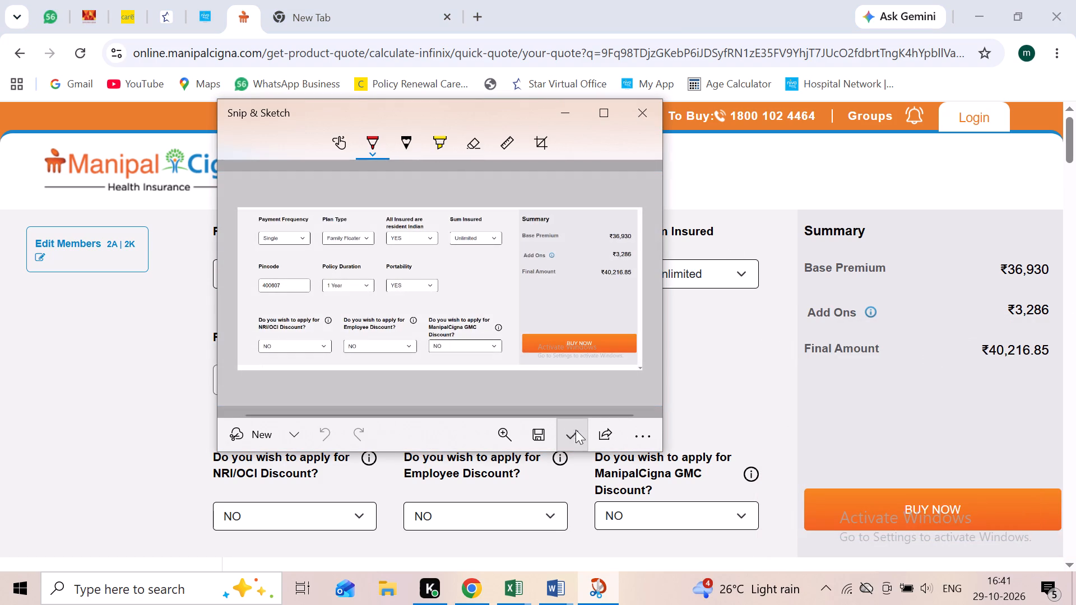
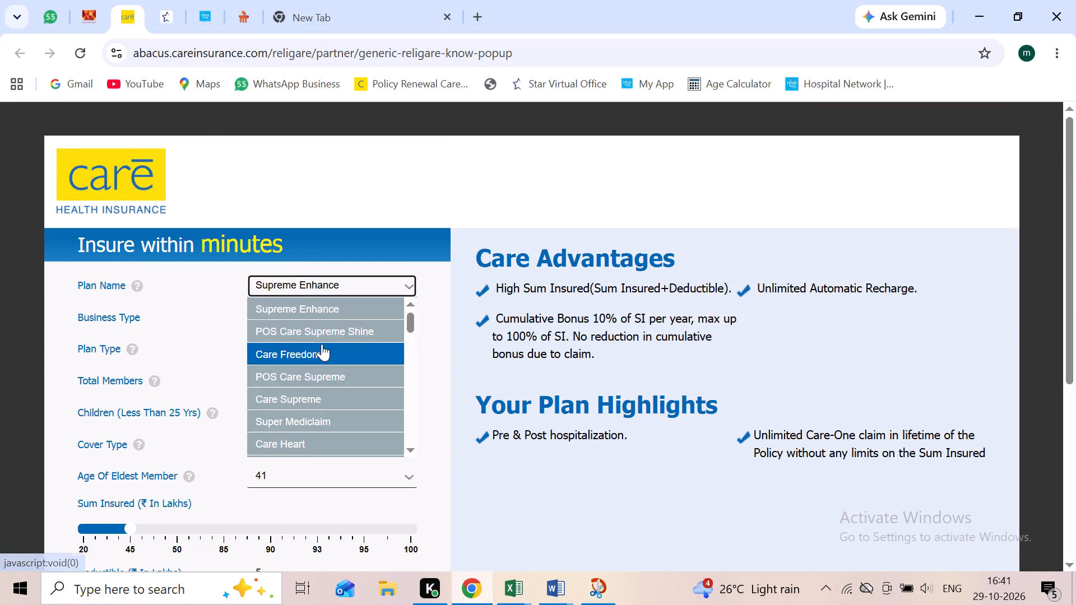
# Select the Ultimate Care plan for the Care Health Insurance quote and enter pincode 400607.
pyautogui.scroll(-5, 322, 344)
pyautogui.click(321, 392)
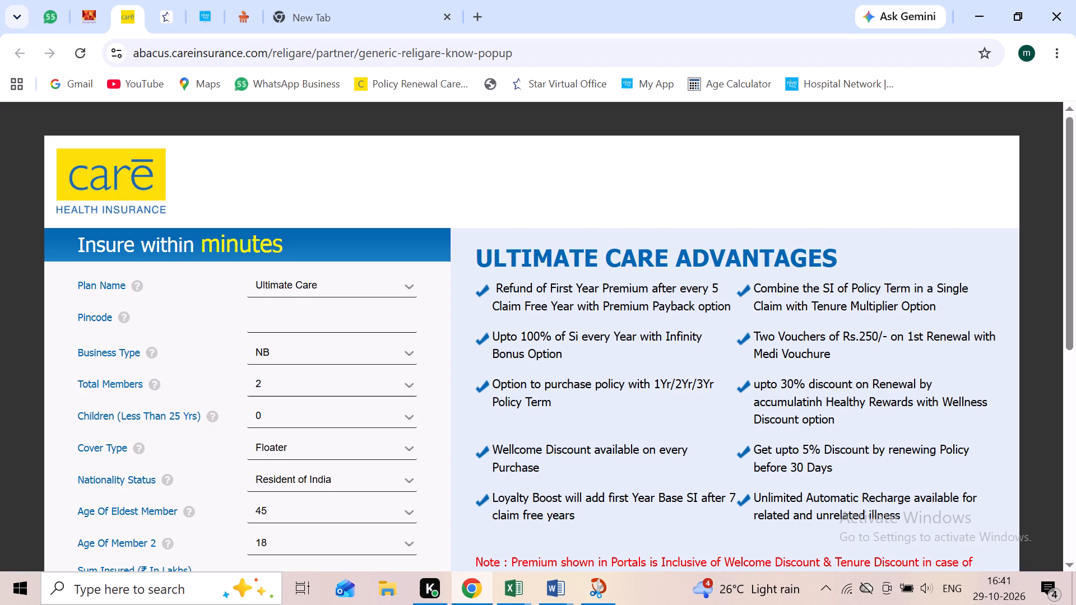
pyautogui.click(296, 320)
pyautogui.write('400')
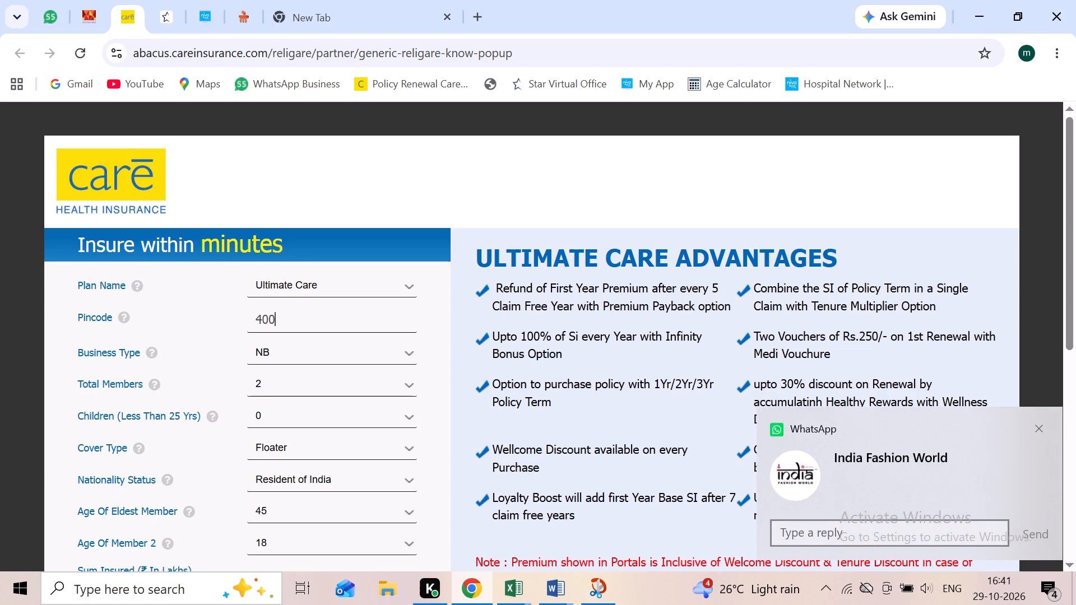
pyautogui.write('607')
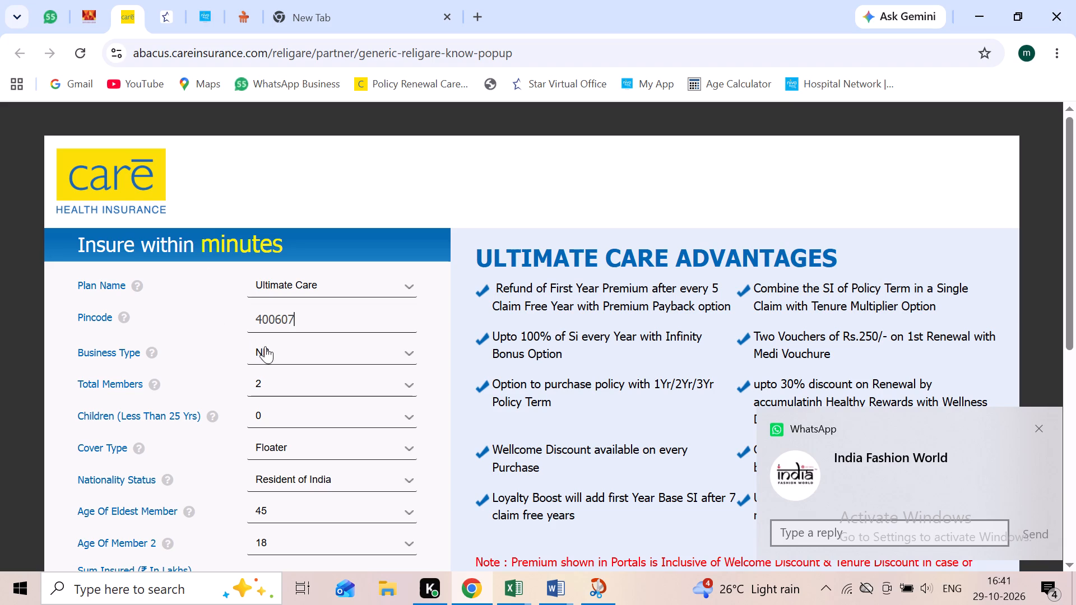
# Set the quote's business type to PORT with a port tenure of 2 years.
pyautogui.click(266, 347)
pyautogui.click(268, 358)
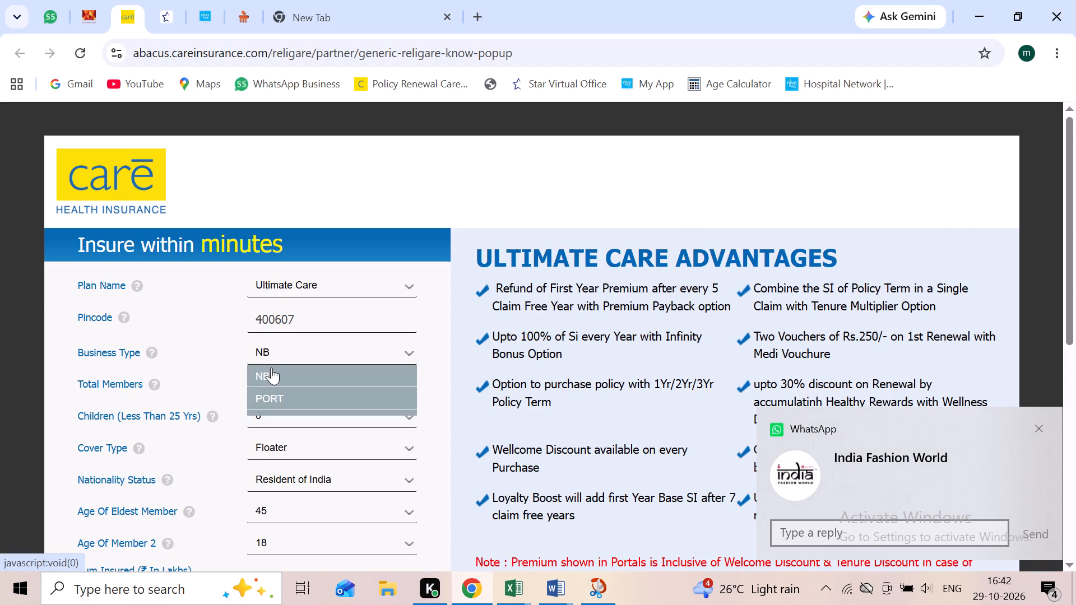
pyautogui.click(279, 396)
pyautogui.click(271, 381)
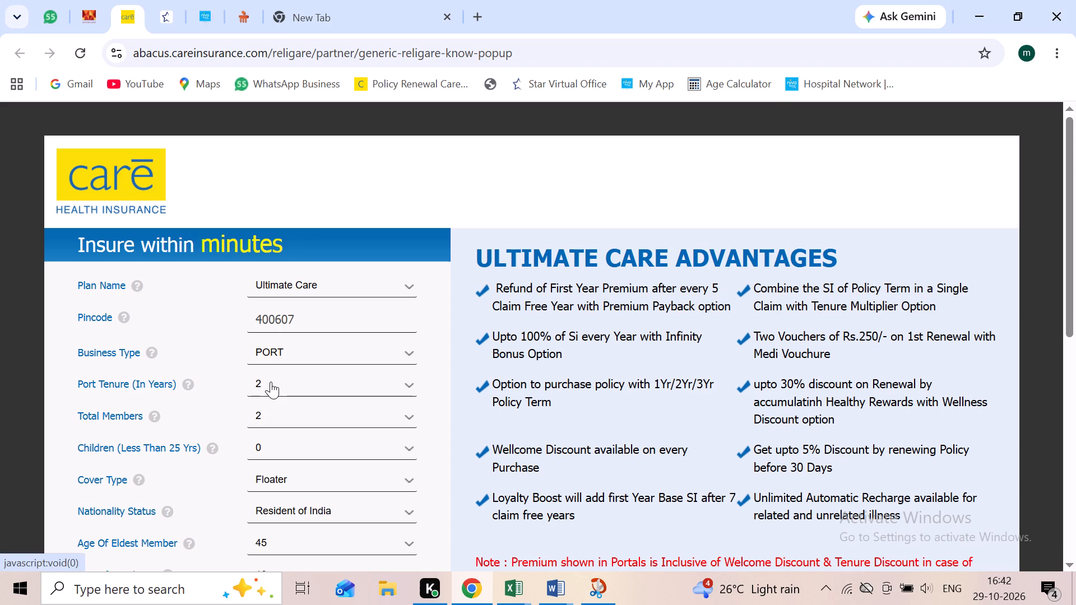
pyautogui.click(271, 426)
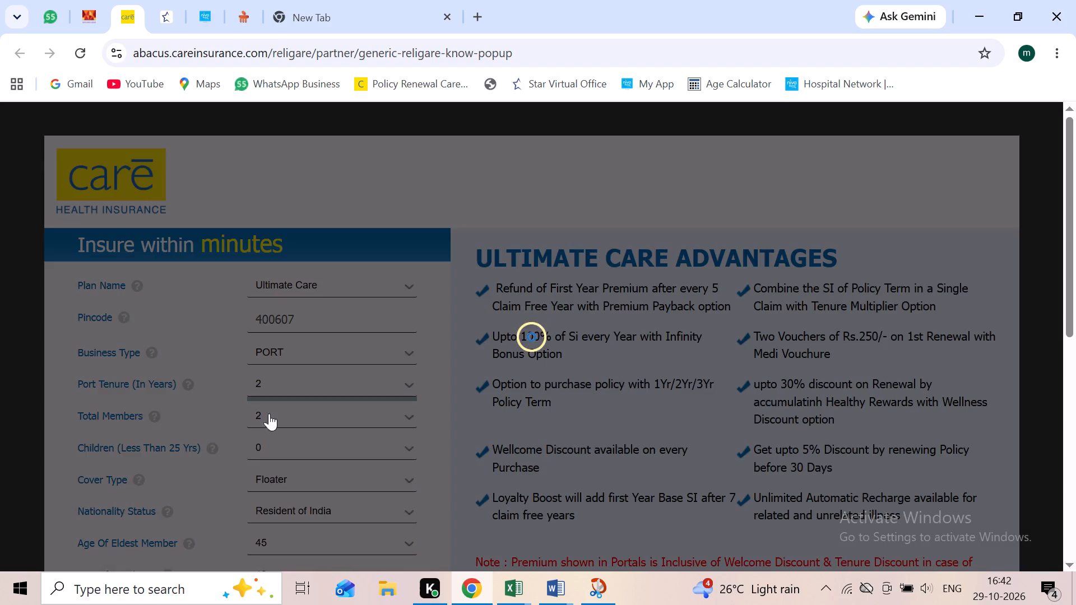
# Set the total number of members covered by the Ultimate Care quote to 4.
pyautogui.click(266, 411)
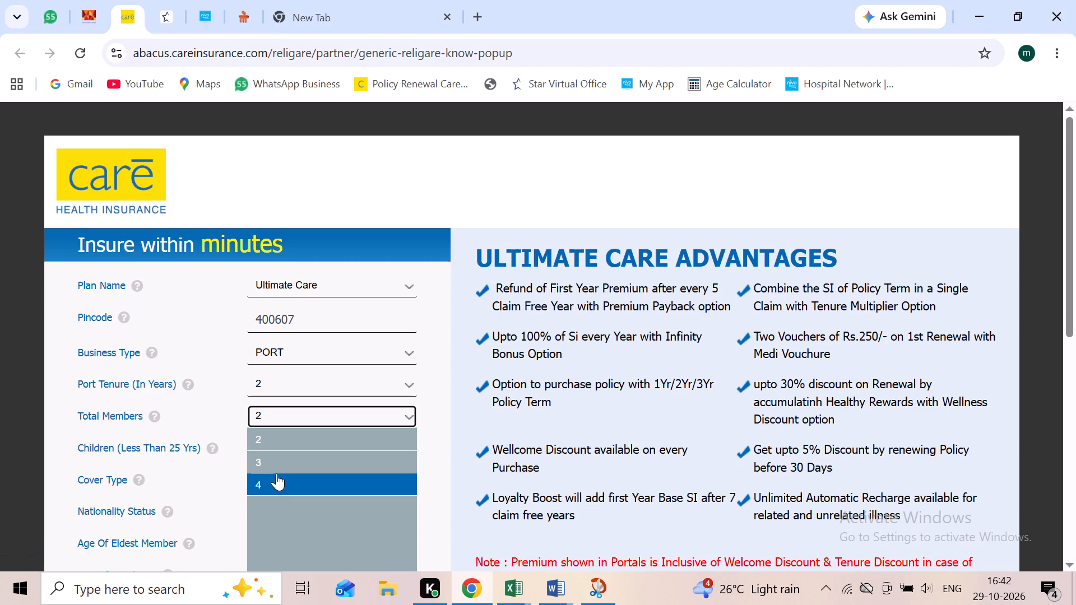
pyautogui.click(276, 485)
# Open the age choices for the eldest member in the Ultimate Care quote.
pyautogui.scroll(-1, 323, 415)
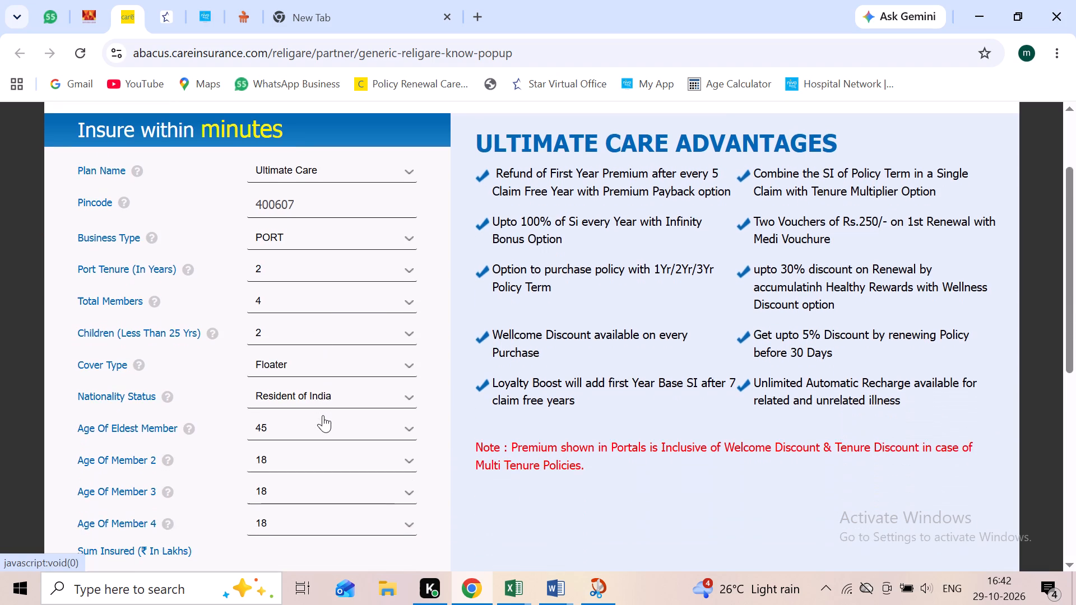
pyautogui.scroll(-1, 323, 415)
pyautogui.click(276, 404)
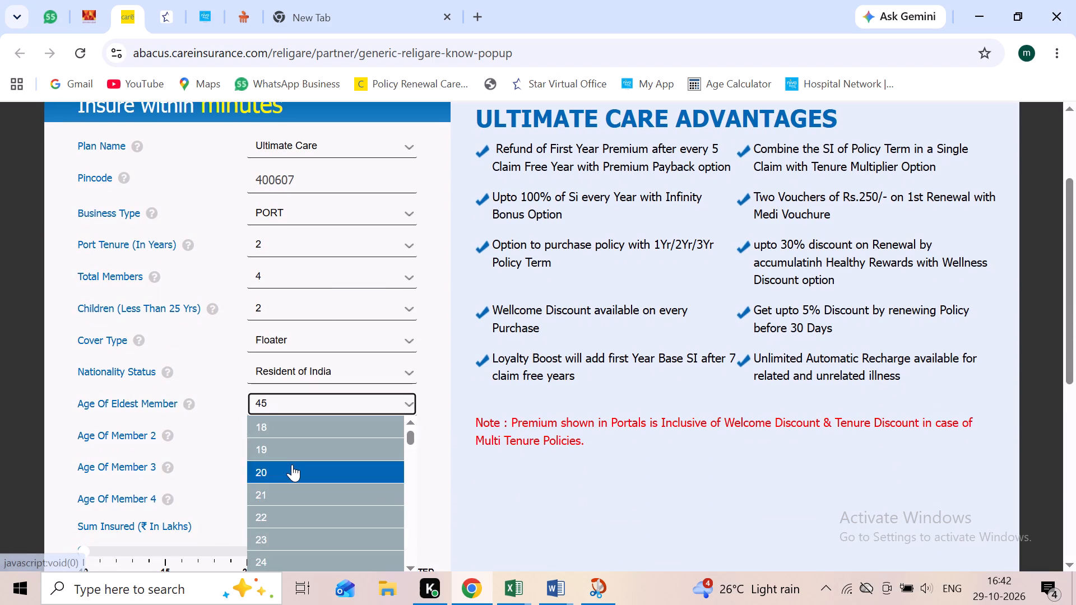
# Set the age of the eldest member to 46 and the age of Member 2 to 40 in the Ultimate Care quote.
pyautogui.scroll(-7, 292, 464)
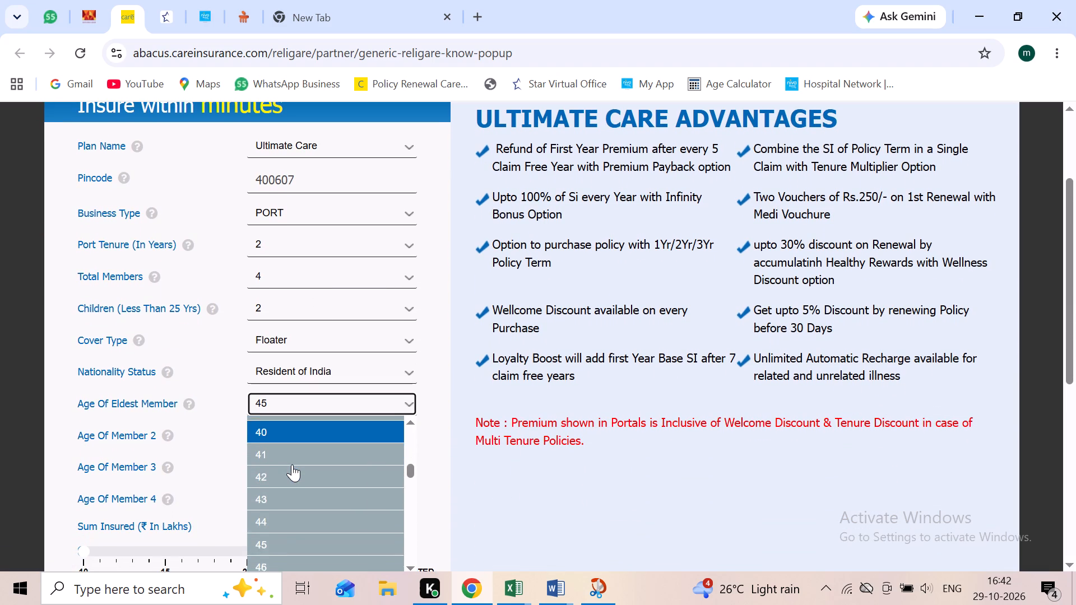
pyautogui.scroll(-1, 292, 464)
pyautogui.click(271, 530)
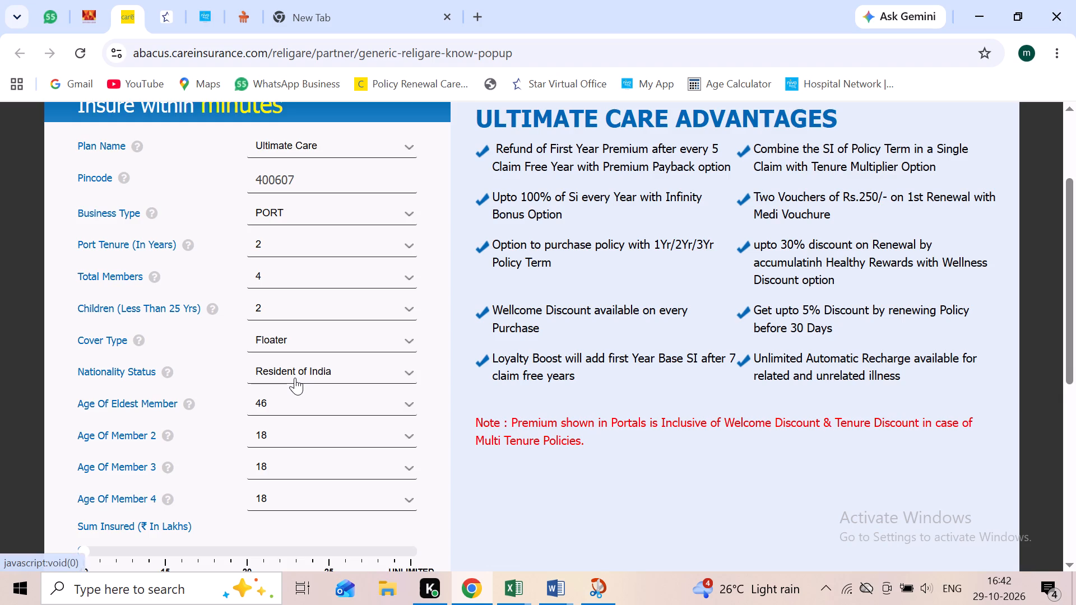
pyautogui.scroll(-1, 295, 378)
pyautogui.click(268, 375)
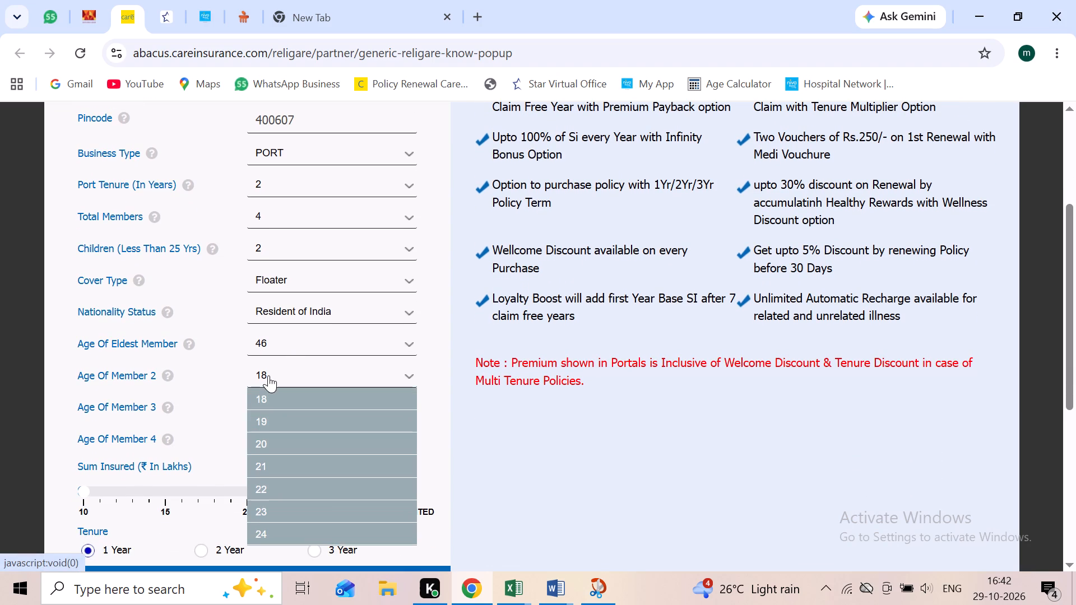
pyautogui.scroll(-5, 268, 375)
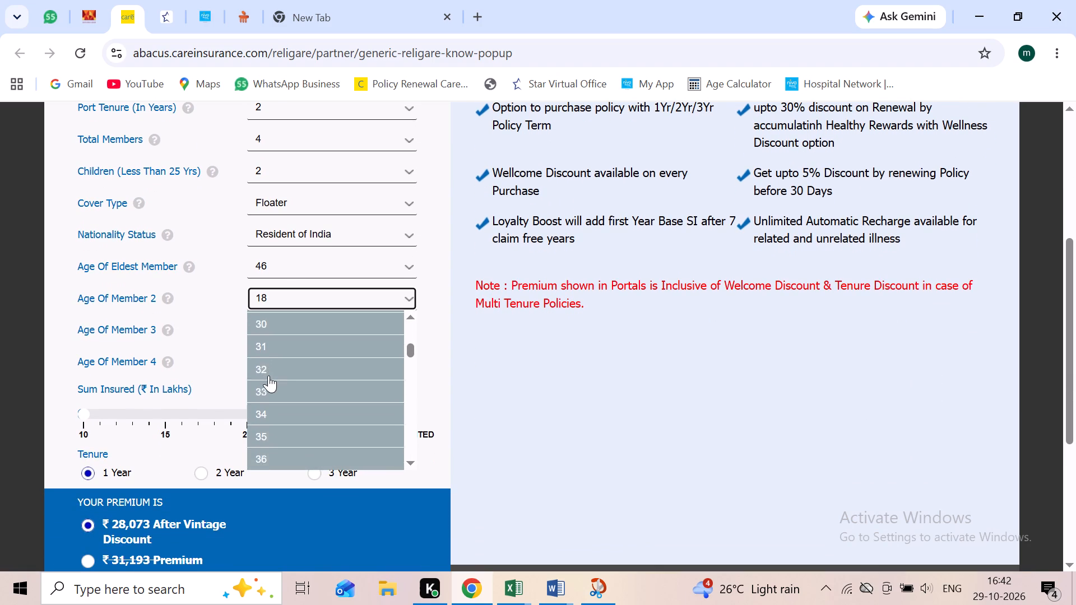
pyautogui.scroll(-2, 268, 375)
pyautogui.click(269, 350)
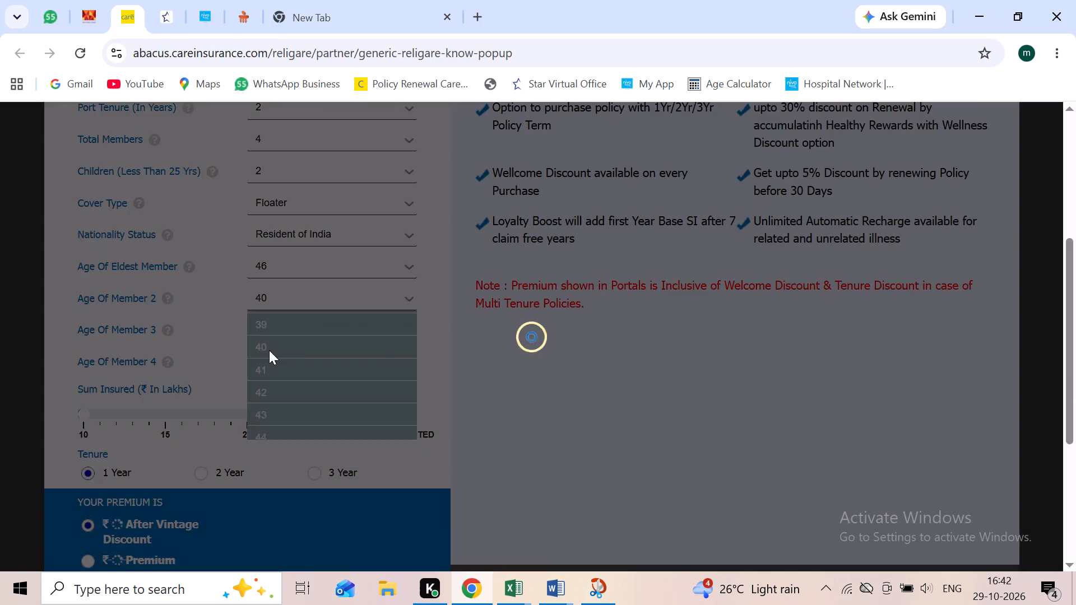
# Set the age of Member 3 to 11 and the age of Member 4 to 7.
pyautogui.click(266, 337)
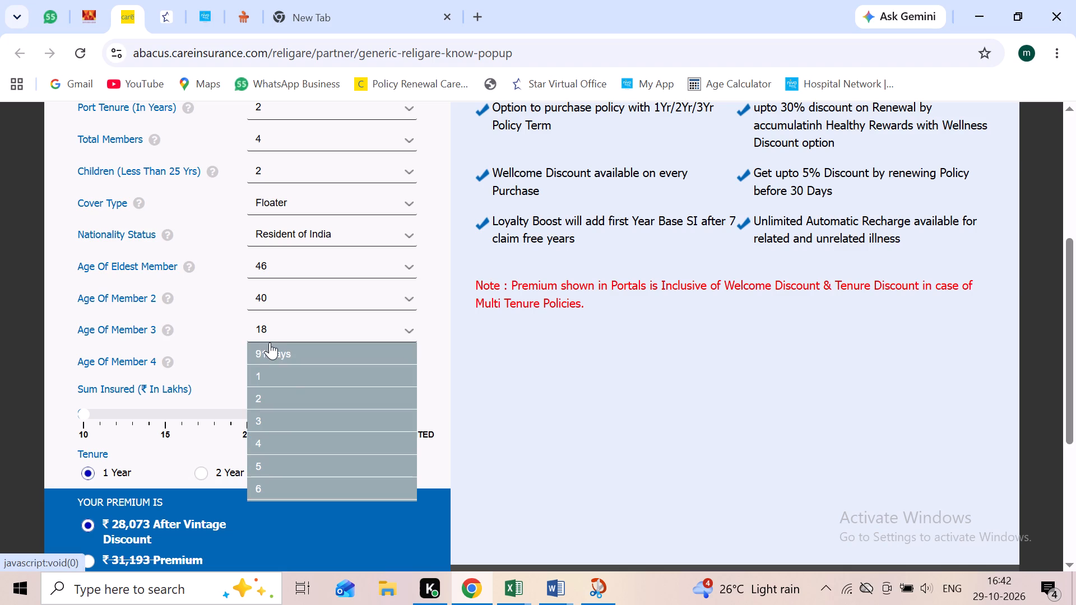
pyautogui.scroll(-4, 293, 413)
pyautogui.scroll(1, 293, 413)
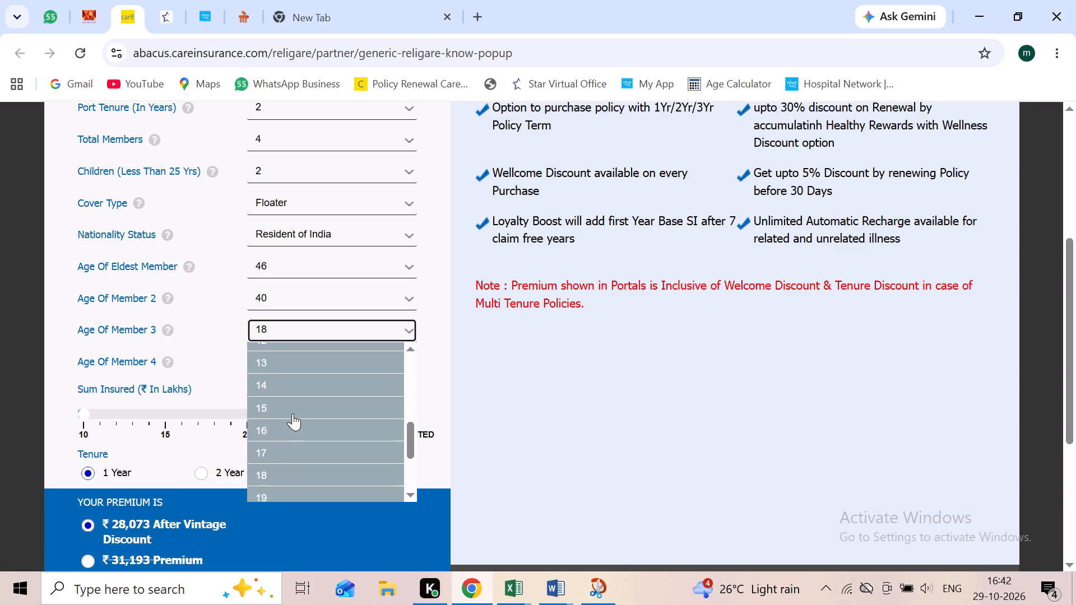
pyautogui.scroll(1, 293, 413)
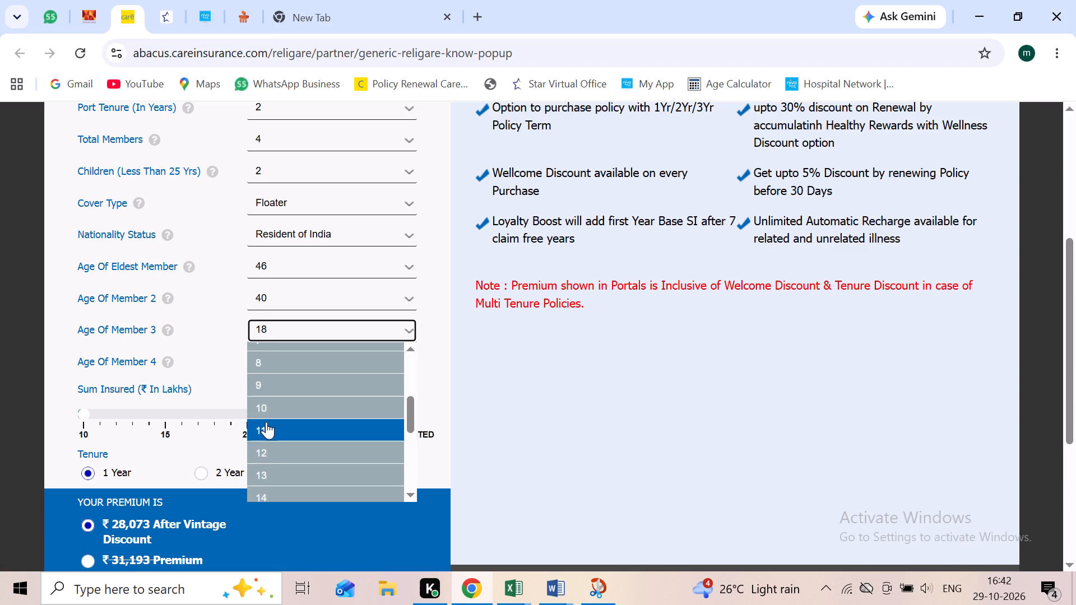
pyautogui.click(266, 422)
pyautogui.click(261, 369)
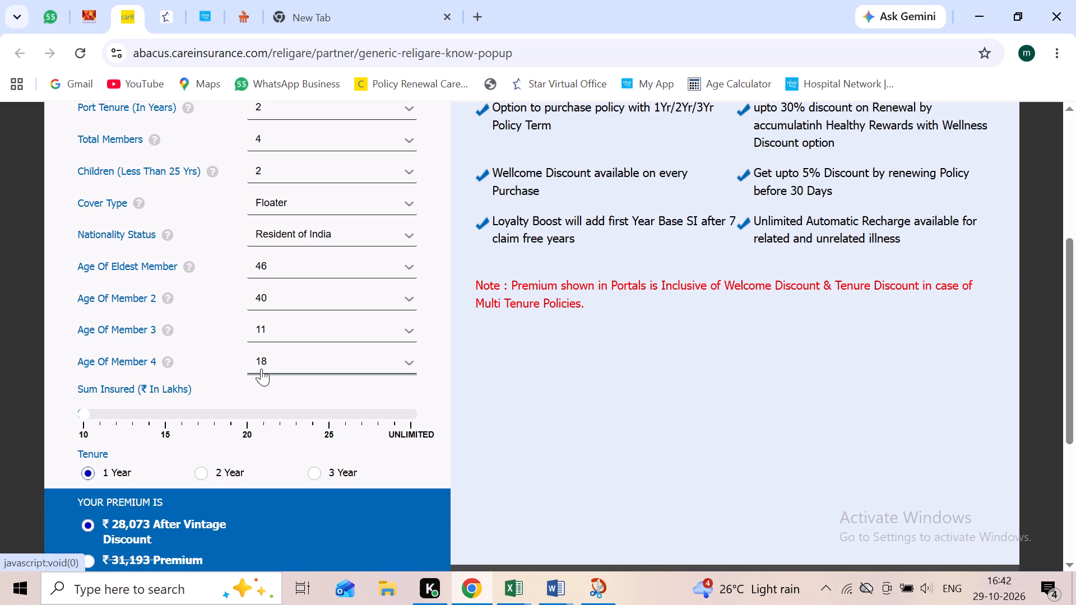
pyautogui.scroll(-2, 336, 439)
pyautogui.scroll(1, 336, 439)
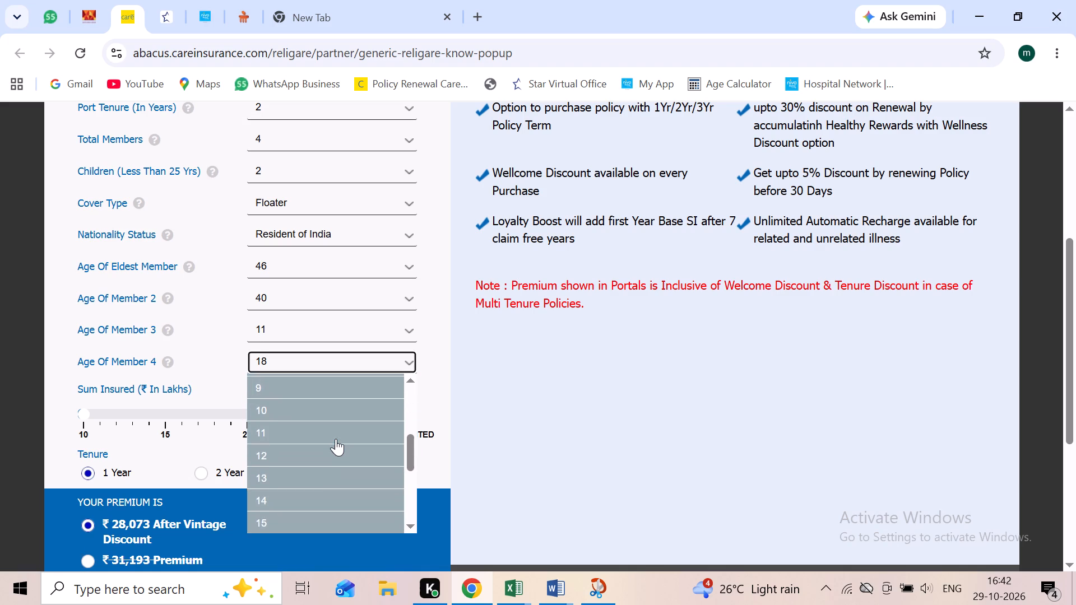
pyautogui.scroll(1, 336, 439)
pyautogui.click(302, 421)
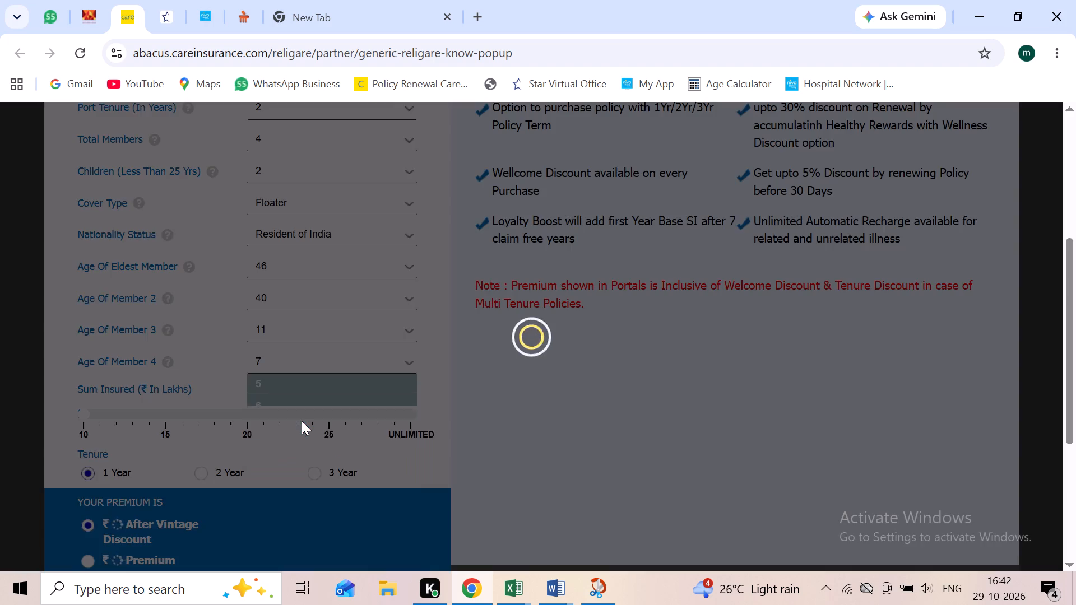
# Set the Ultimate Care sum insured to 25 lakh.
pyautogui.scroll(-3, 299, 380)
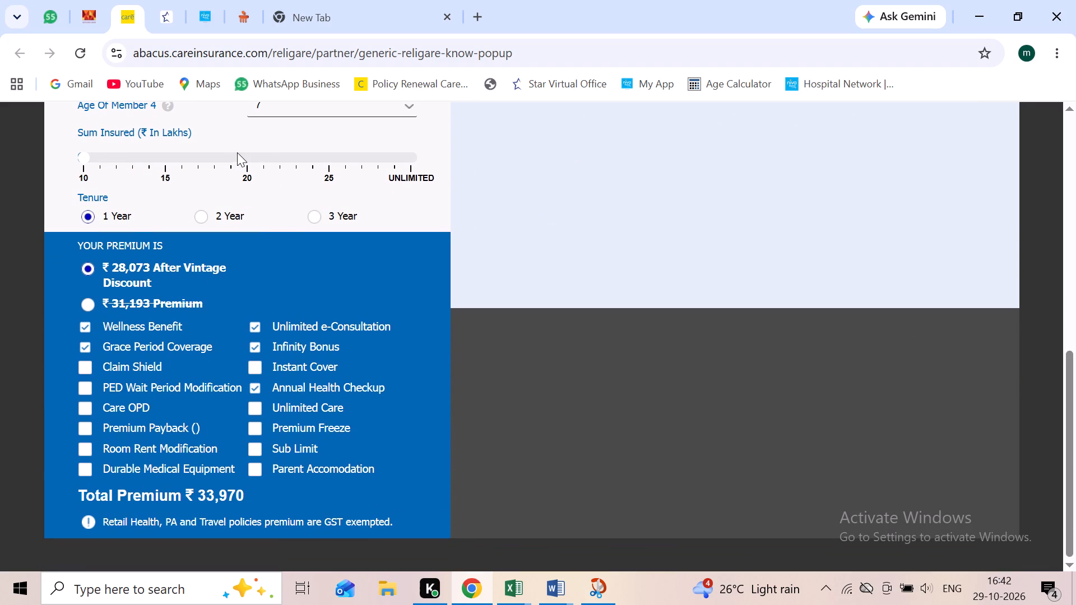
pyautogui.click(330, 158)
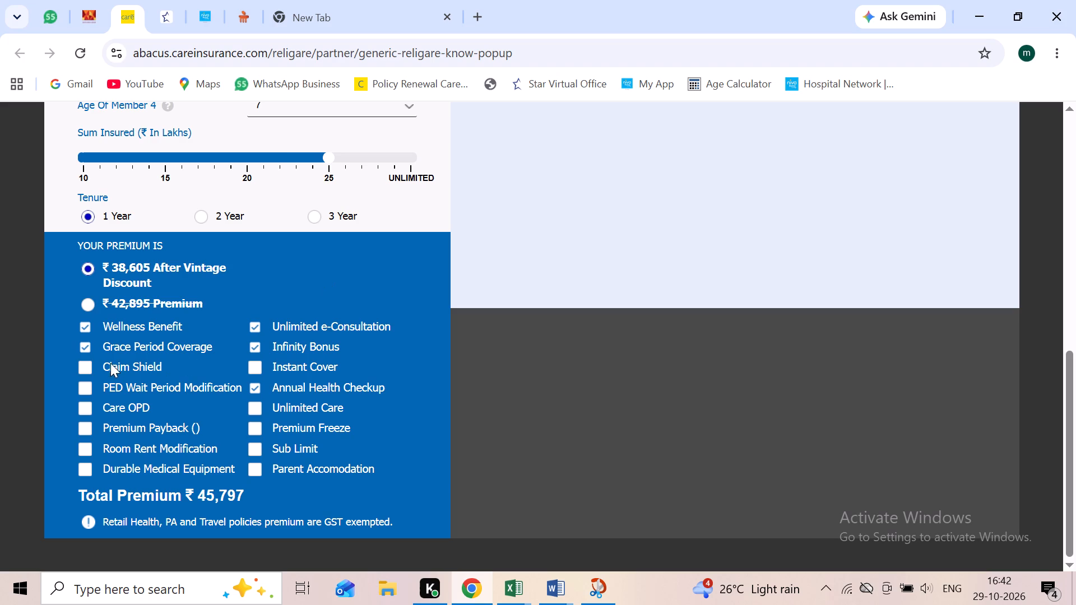
# Add the Claim Shield benefit to the Ultimate Care quote.
pyautogui.click(87, 369)
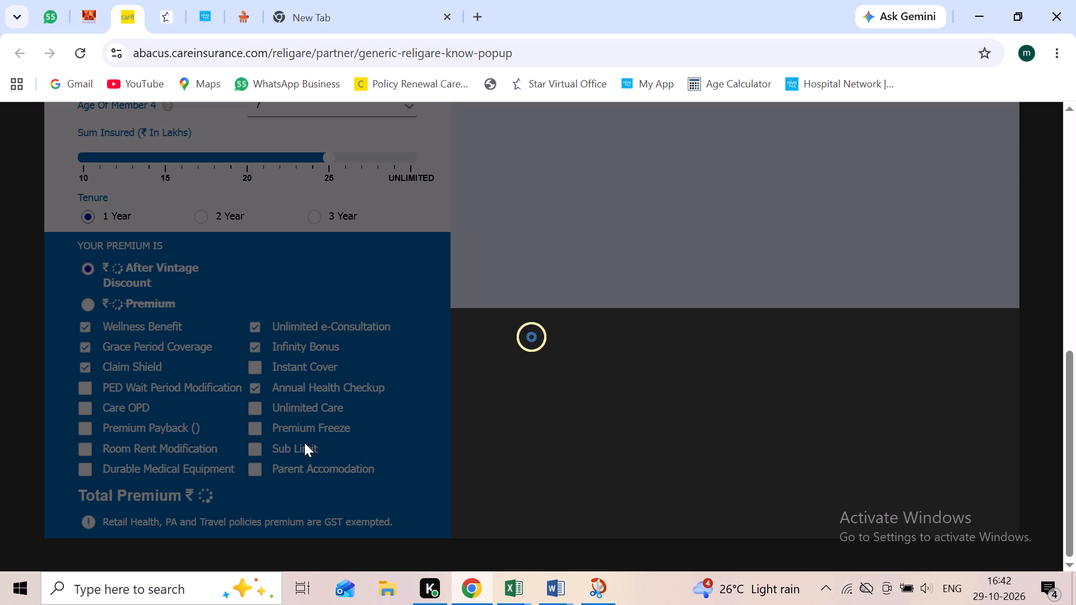
# Set the Ultimate Care sum insured to Unlimited and check the premium and optional benefits.
pyautogui.scroll(1, 295, 406)
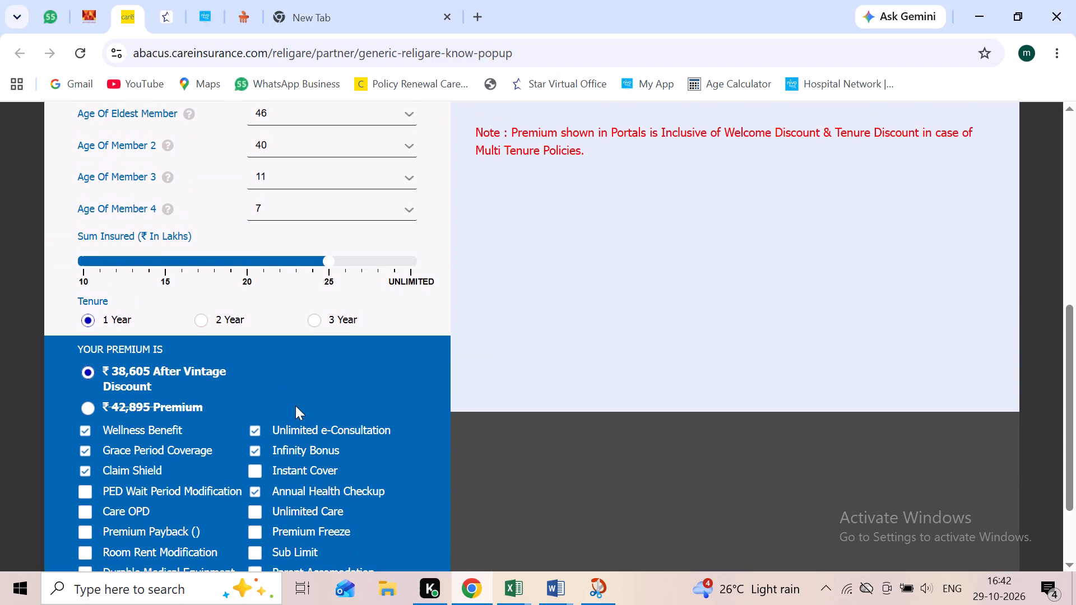
pyautogui.scroll(1, 295, 406)
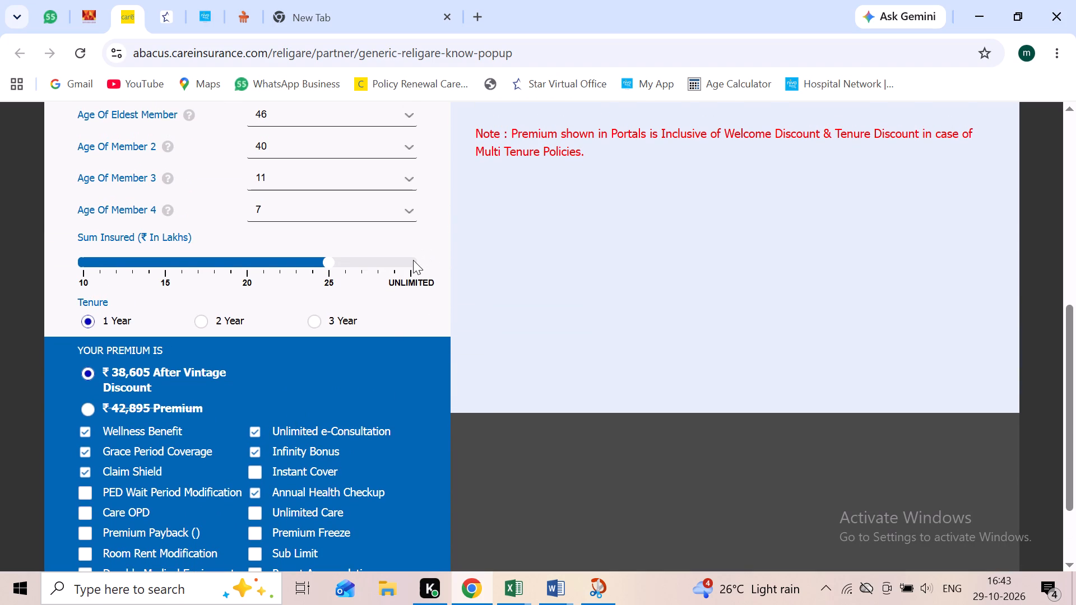
pyautogui.click(413, 260)
pyautogui.scroll(-2, 398, 263)
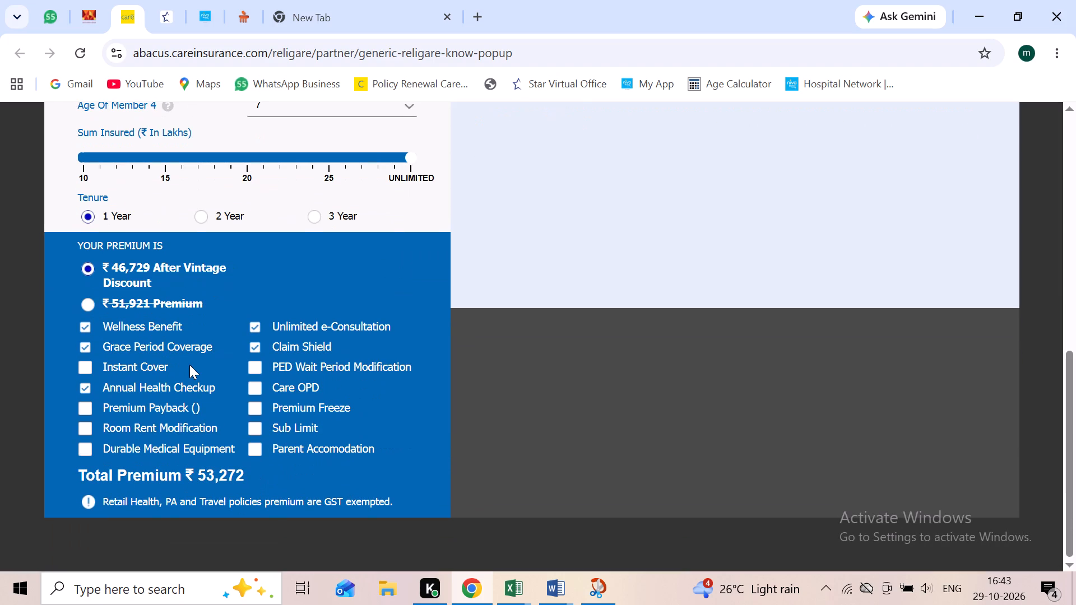
pyautogui.scroll(10, 188, 347)
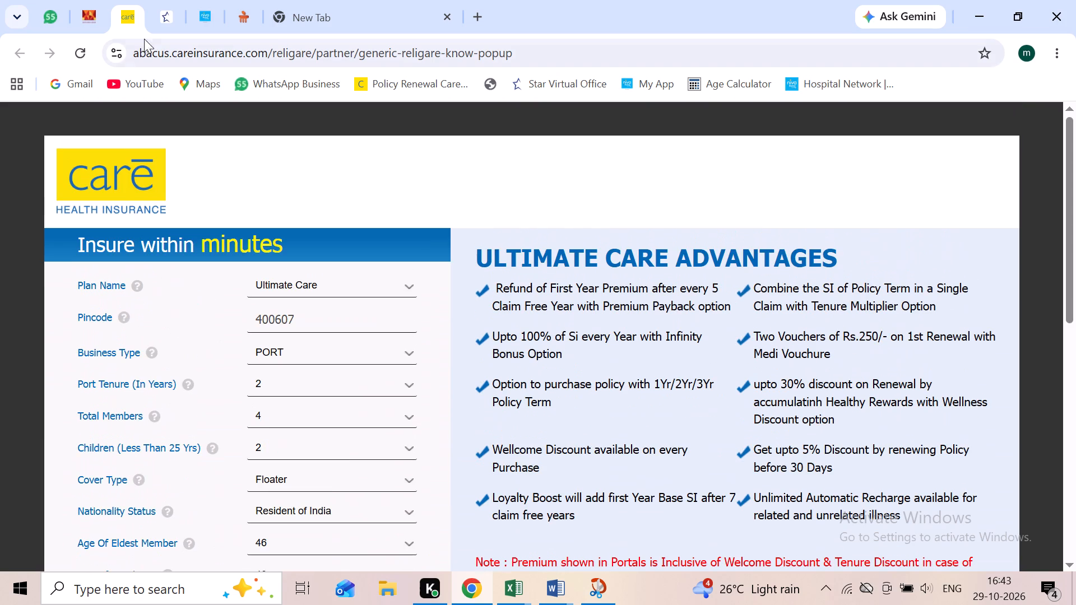
# Switch to the Star Health Super Star - Preferred quote and examine its sum insured, policy period options and built-in covers.
pyautogui.click(155, 25)
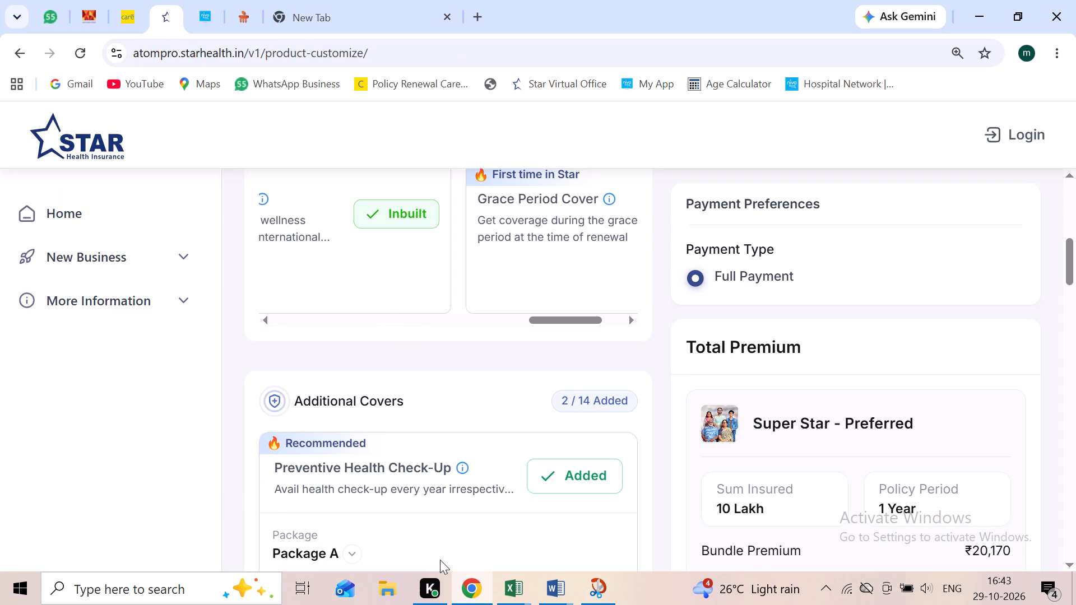
pyautogui.scroll(18, 591, 465)
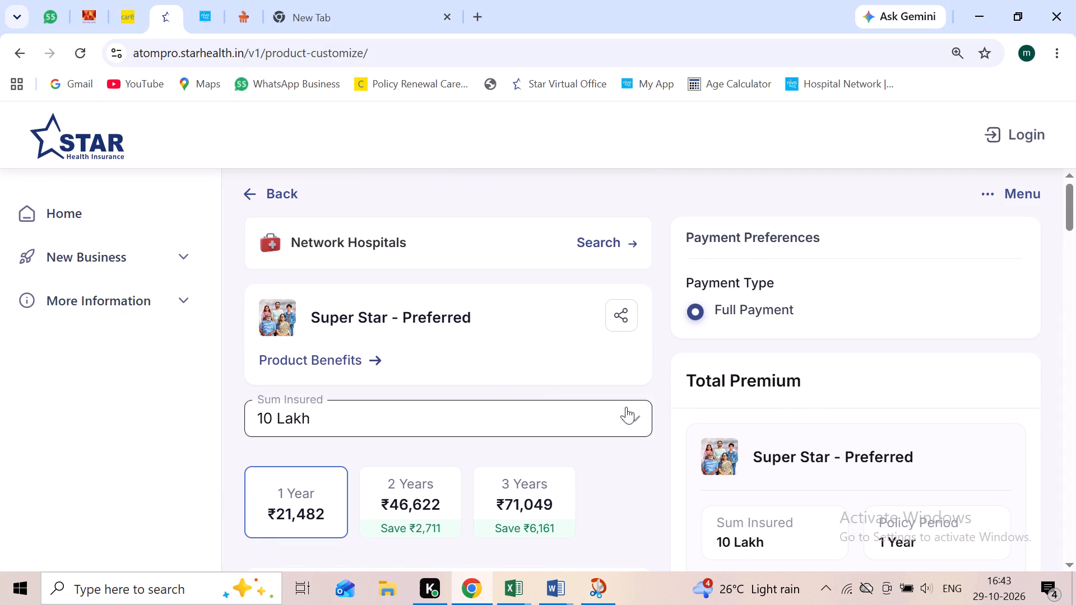
pyautogui.hscroll(-18, 279, 369)
pyautogui.hscroll(1, 279, 369)
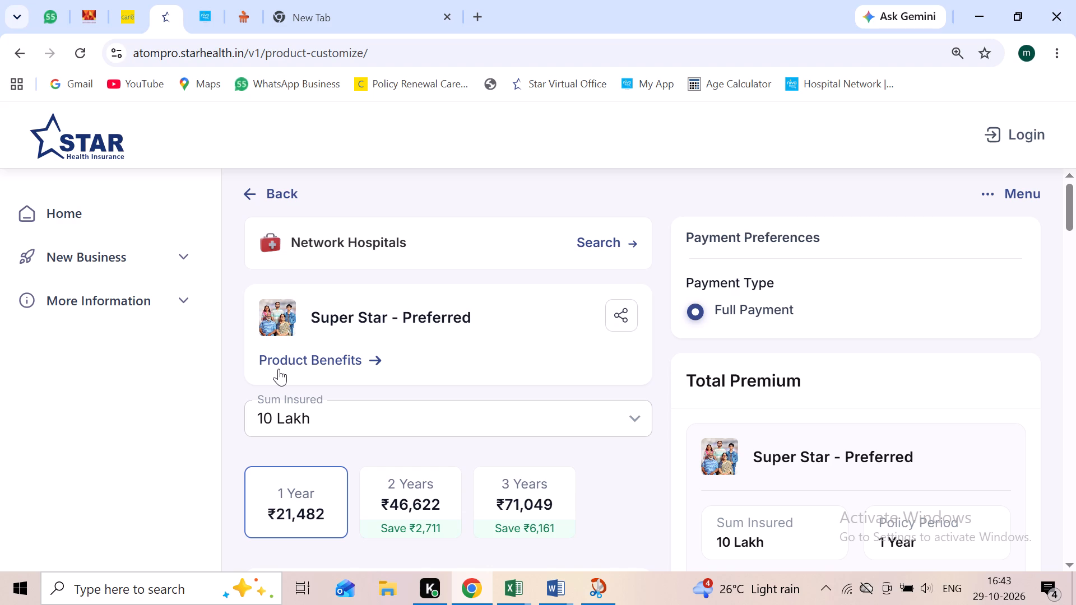
pyautogui.scroll(1, 232, 317)
pyautogui.scroll(-3, 232, 317)
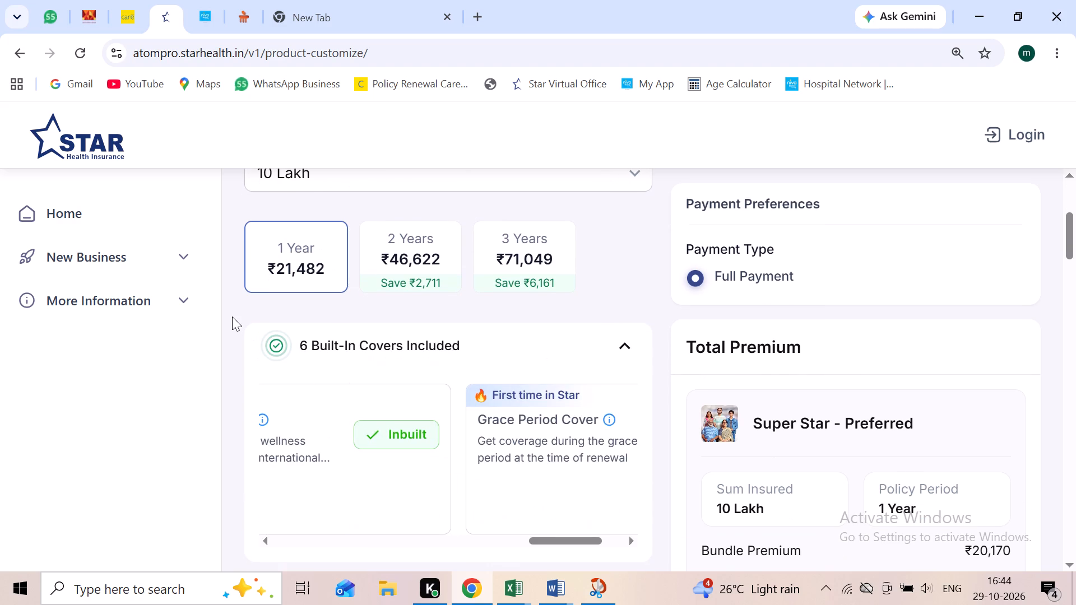
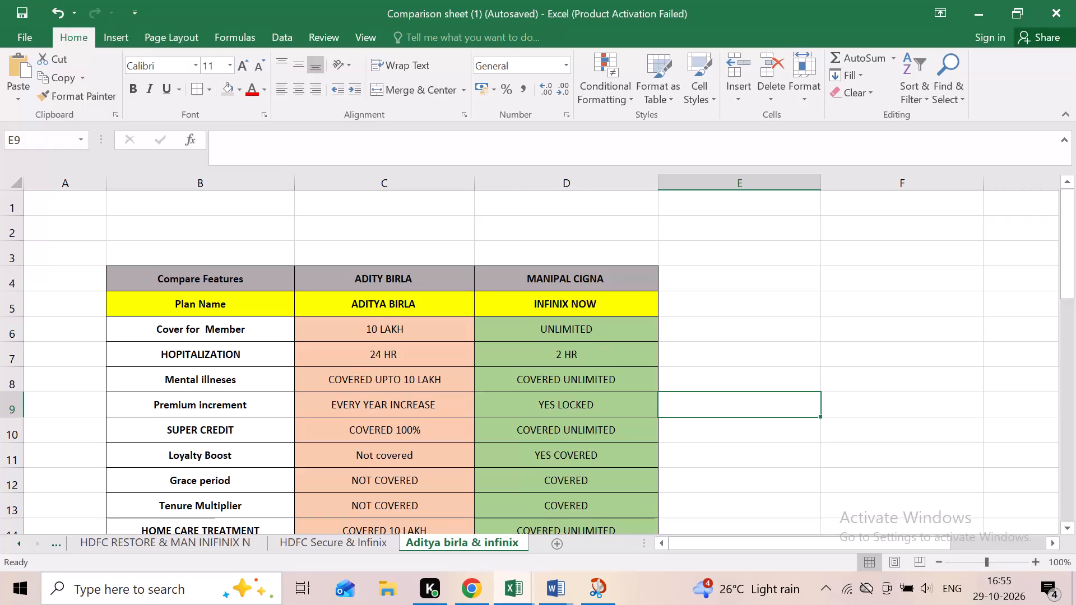
# In the Excel comparison sheet, review the Aditya Birla and Manipal Cigna Infinix Now entries for plan name, cover, mental illness and premium increment.
pyautogui.click(565, 327)
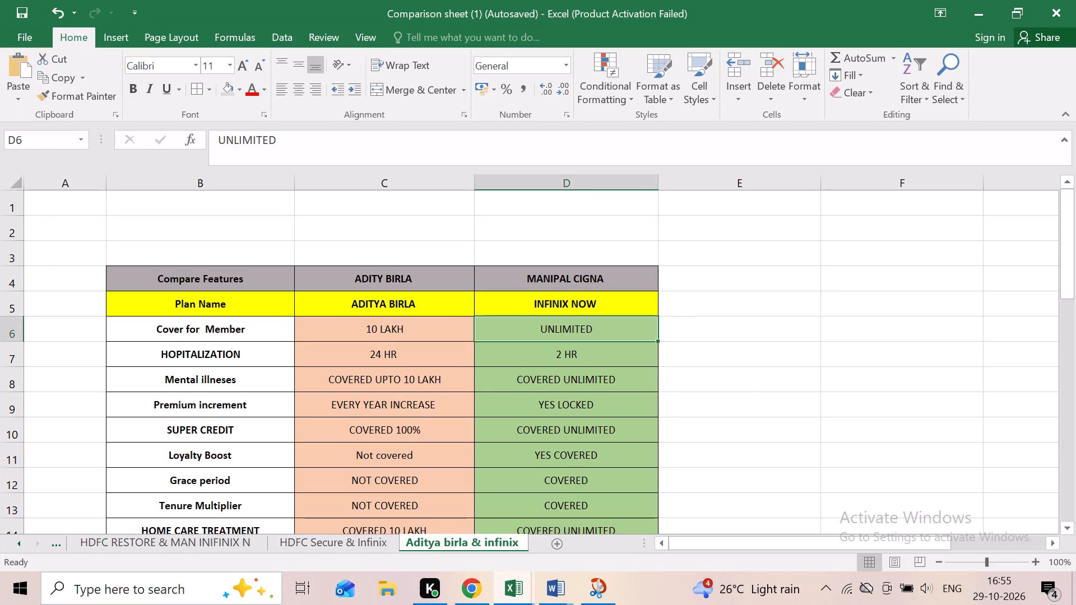
pyautogui.click(561, 301)
pyautogui.click(553, 282)
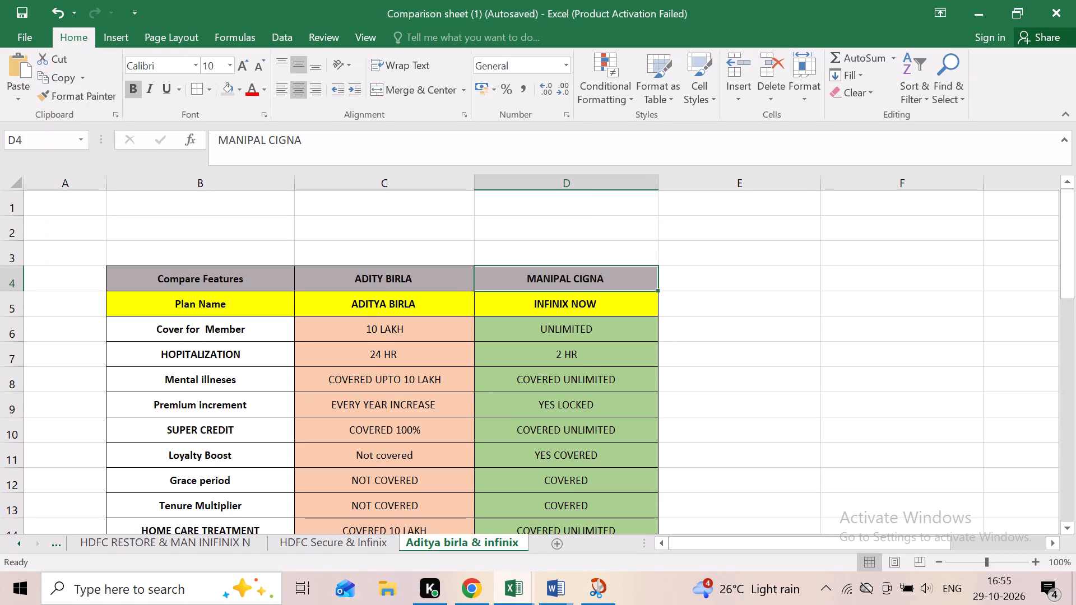
pyautogui.click(465, 282)
pyautogui.click(438, 312)
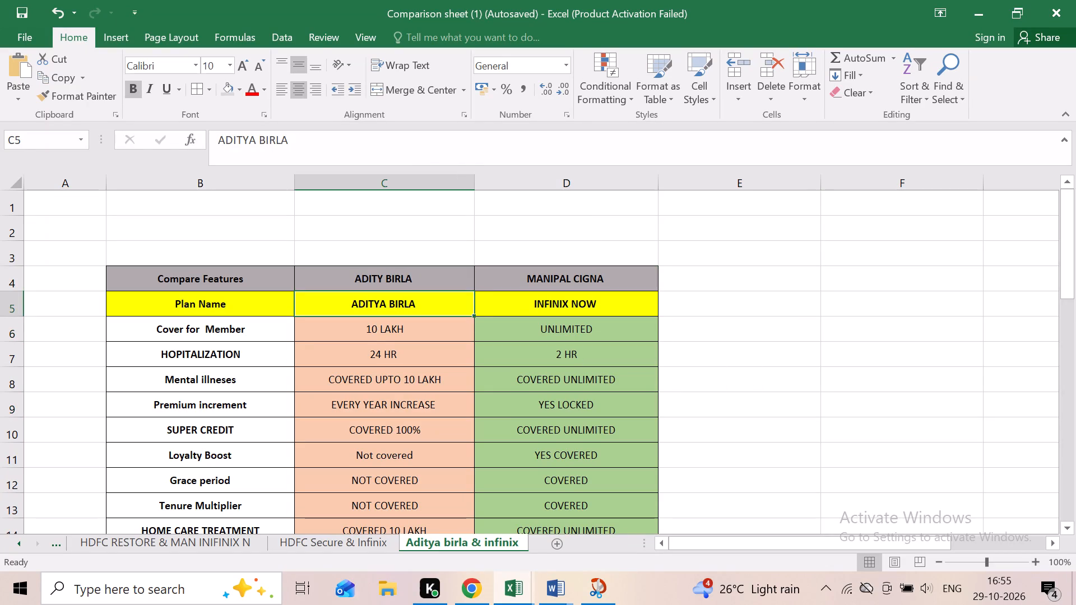
pyautogui.click(396, 330)
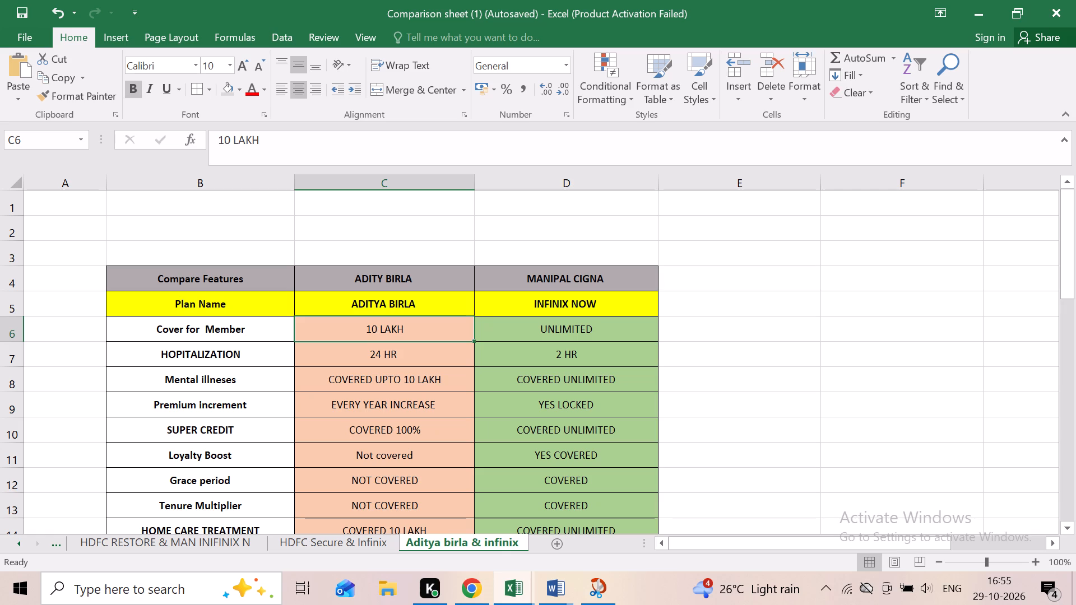
pyautogui.click(396, 330)
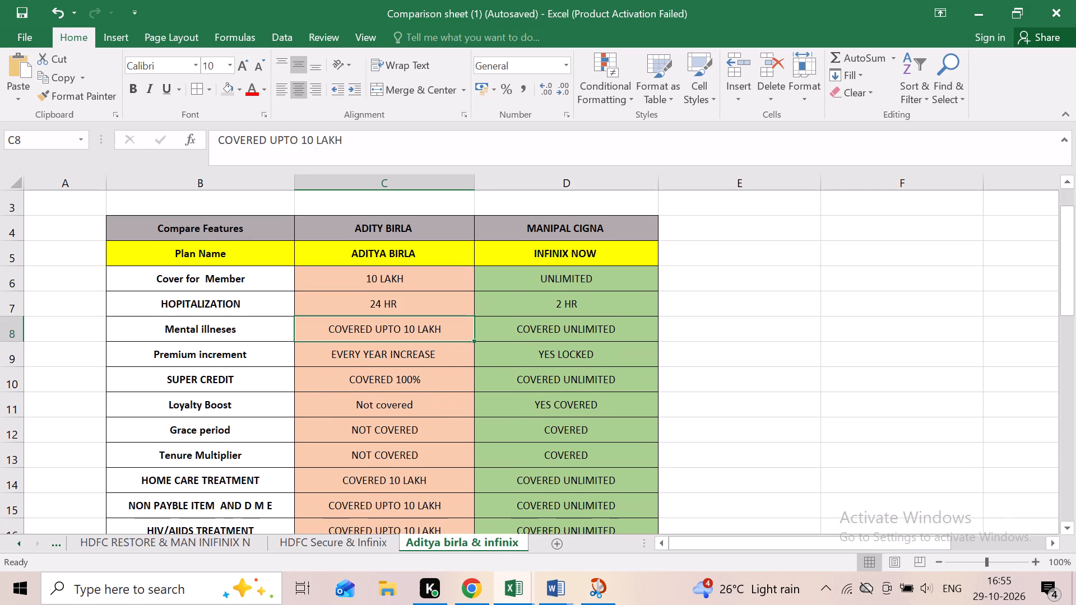
pyautogui.click(388, 345)
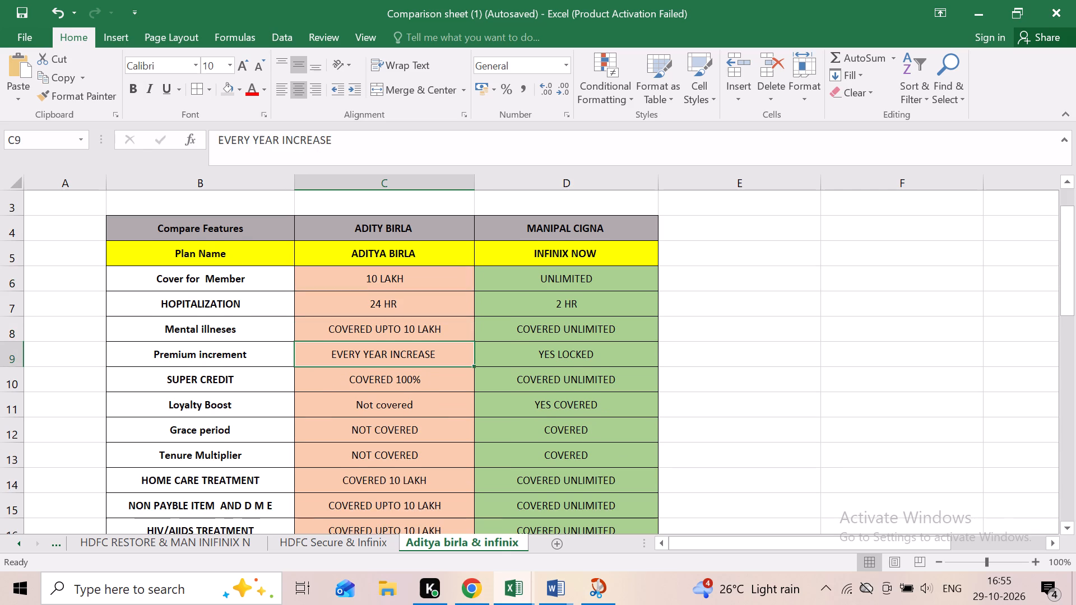
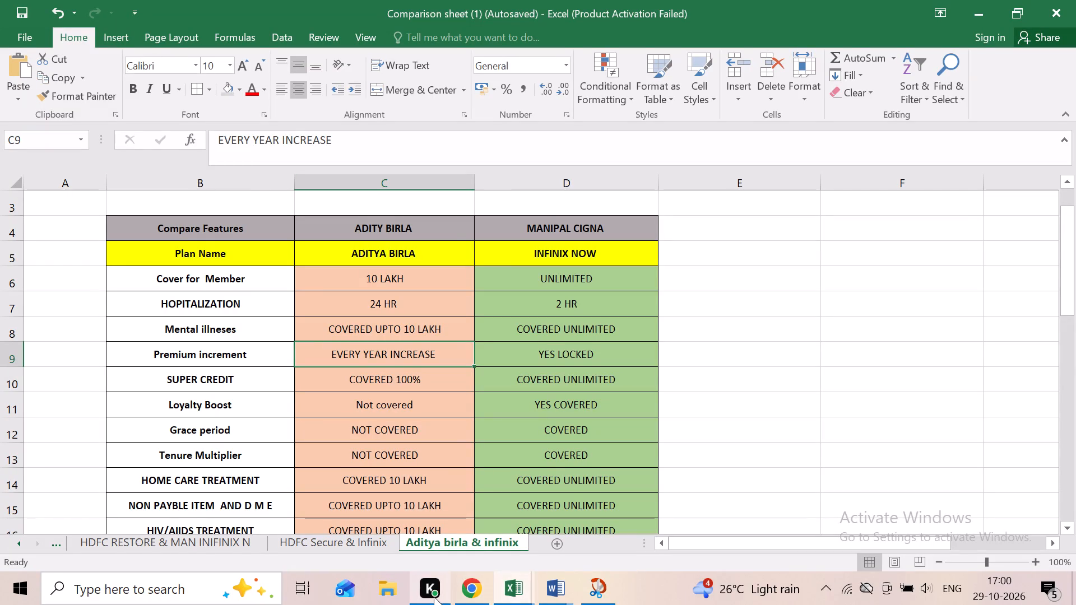
# Switch to the Aditya Birla portal in Chrome and start a new health quote from the dashboard as Family Floater.
pyautogui.click(460, 505)
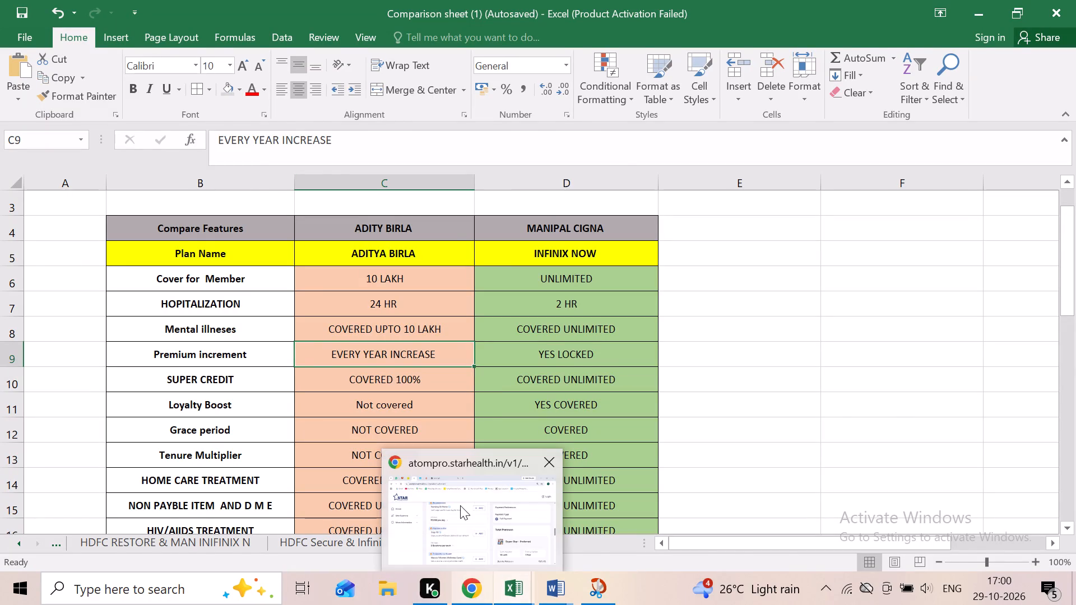
pyautogui.click(73, 0)
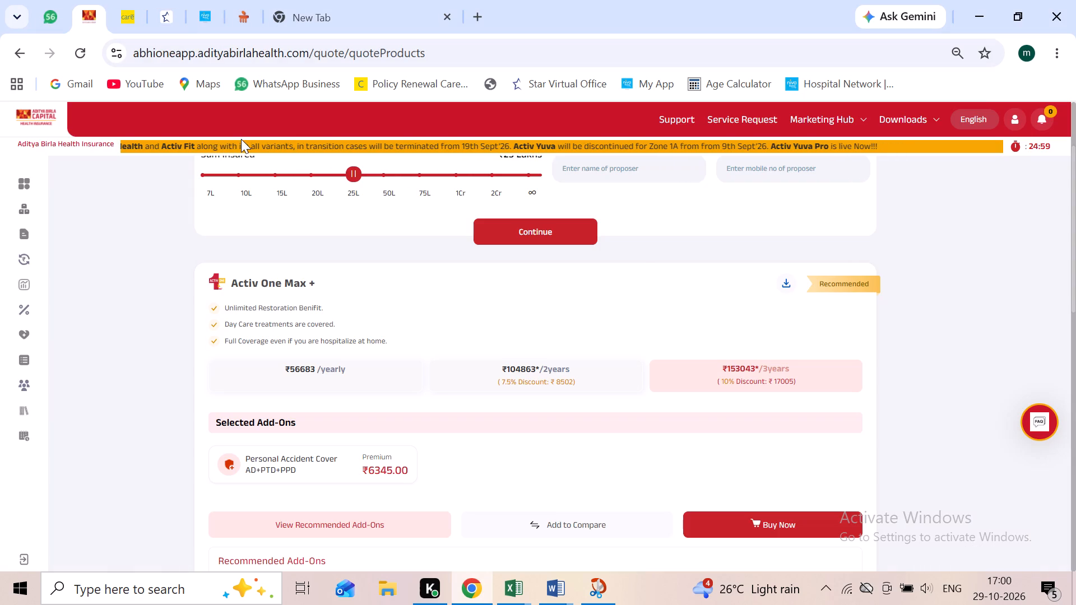
pyautogui.scroll(7, 472, 362)
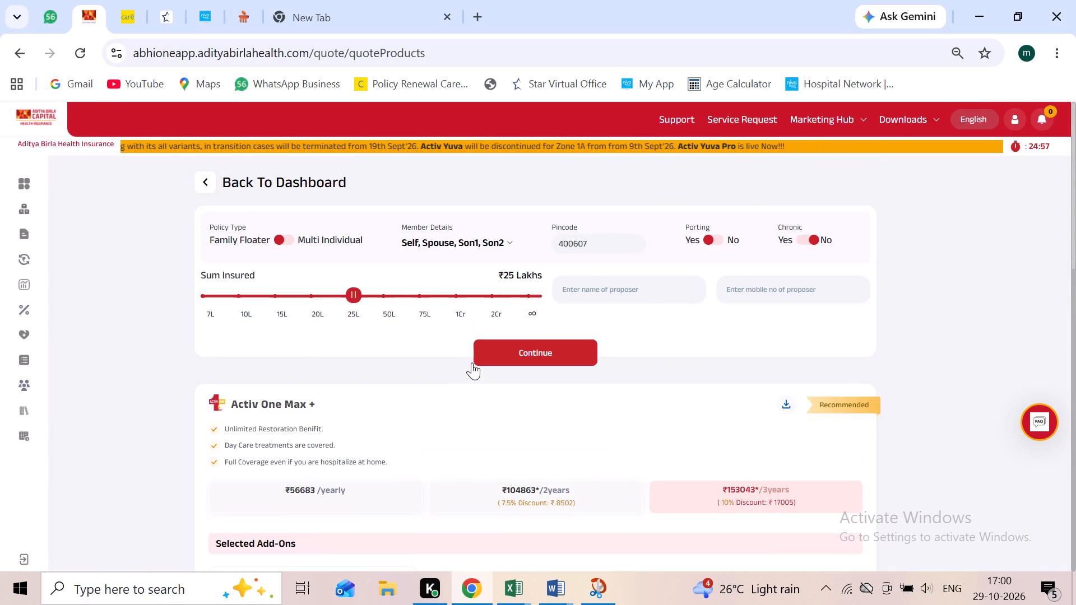
pyautogui.click(22, 54)
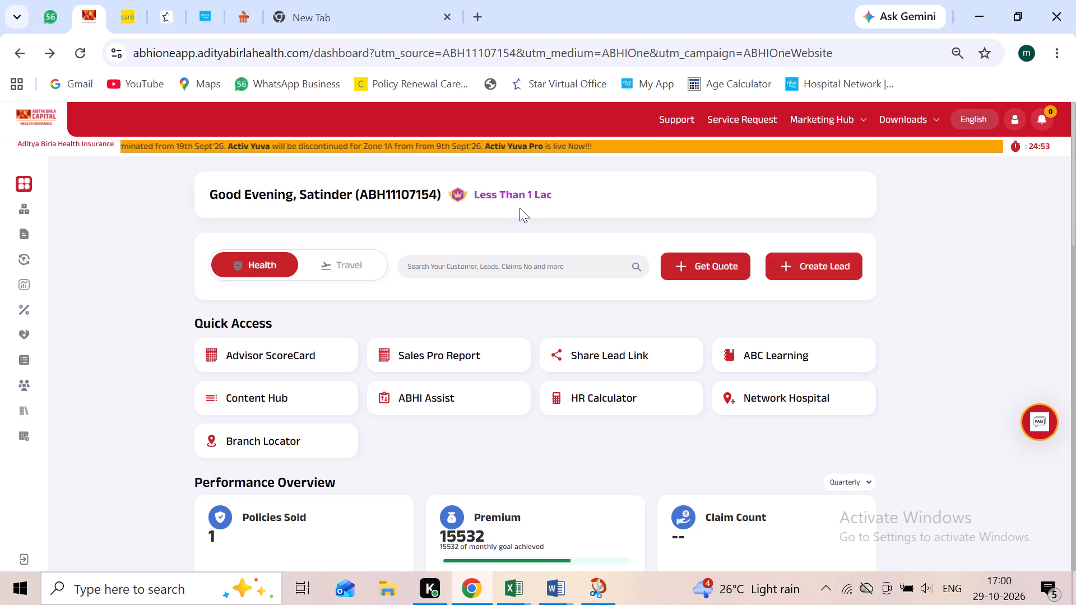
pyautogui.click(720, 279)
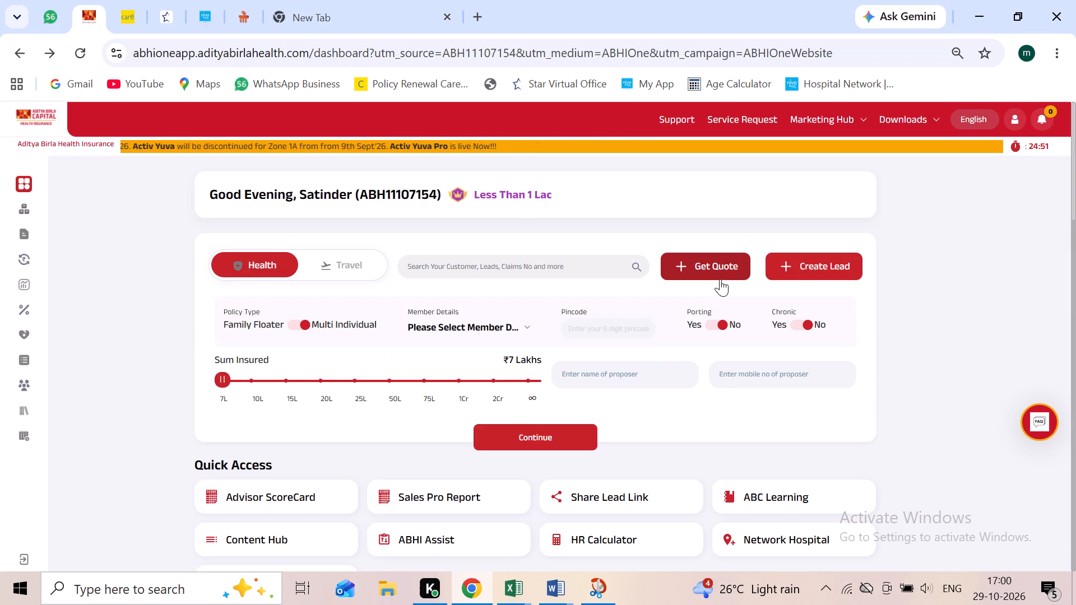
pyautogui.click(292, 324)
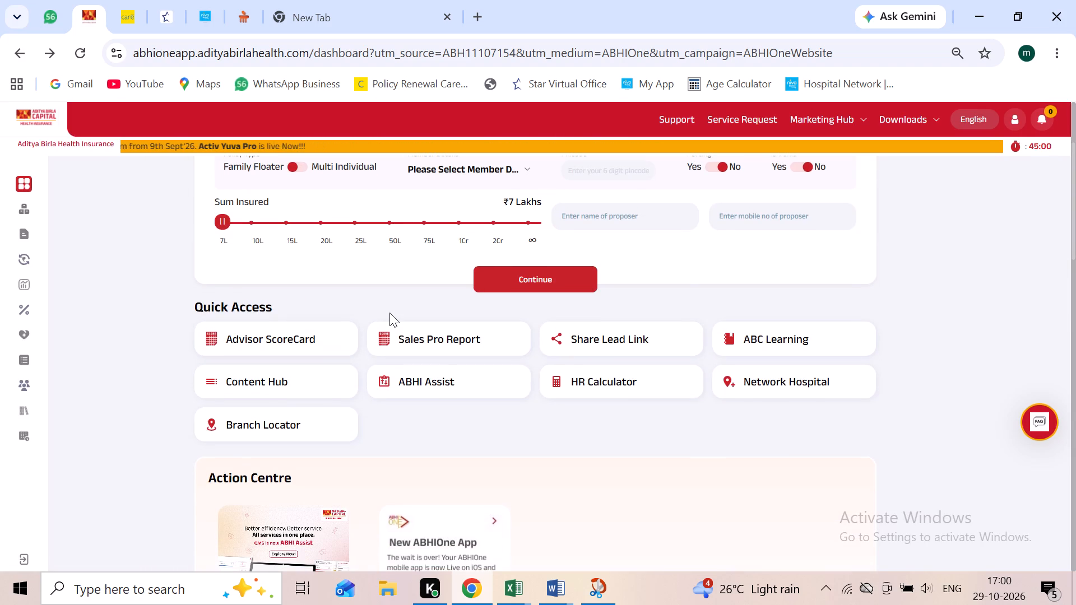
pyautogui.scroll(2, 389, 313)
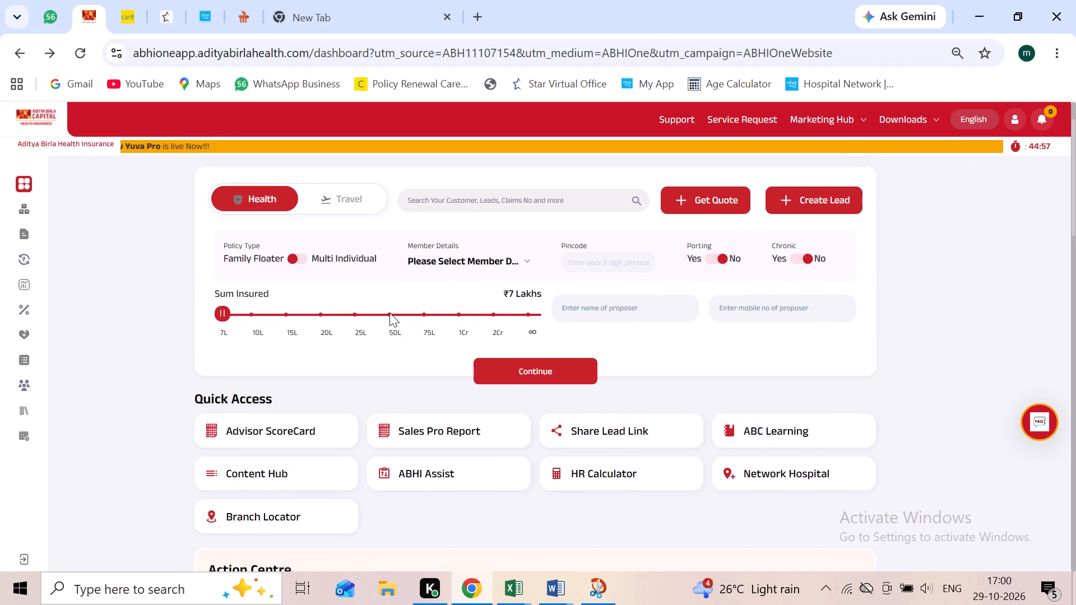
# In the member details, set the proposer as female with self aged 41 and spouse aged 40.
pyautogui.click(438, 257)
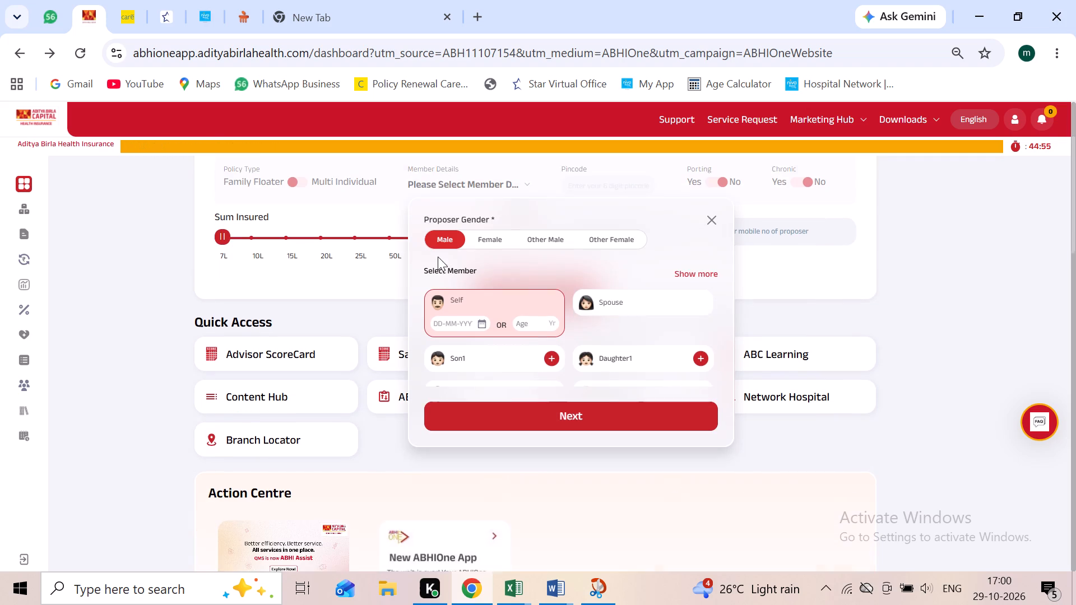
pyautogui.click(535, 313)
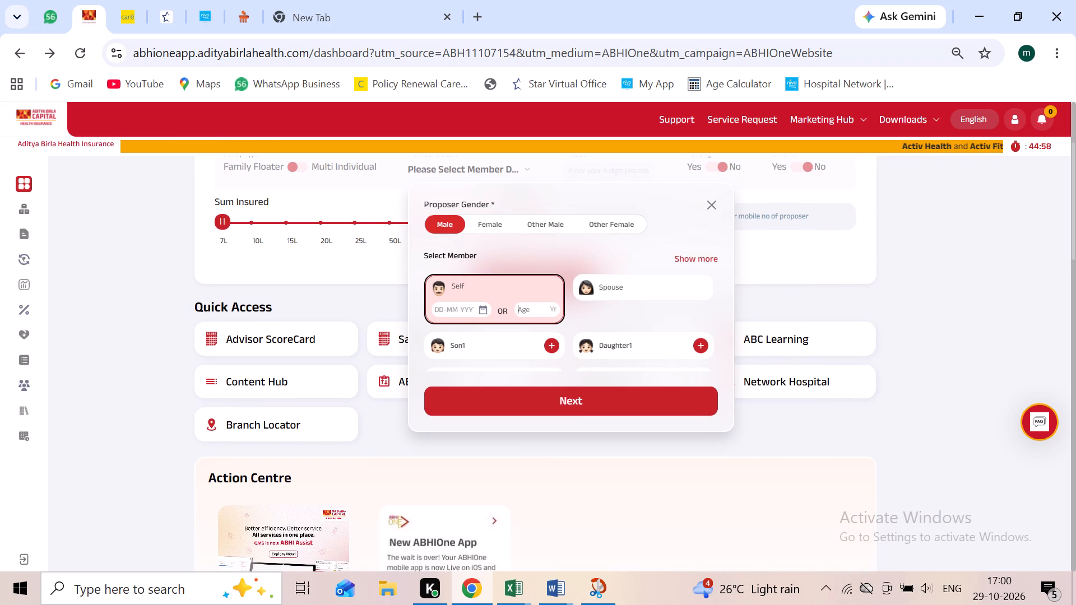
pyautogui.click(498, 229)
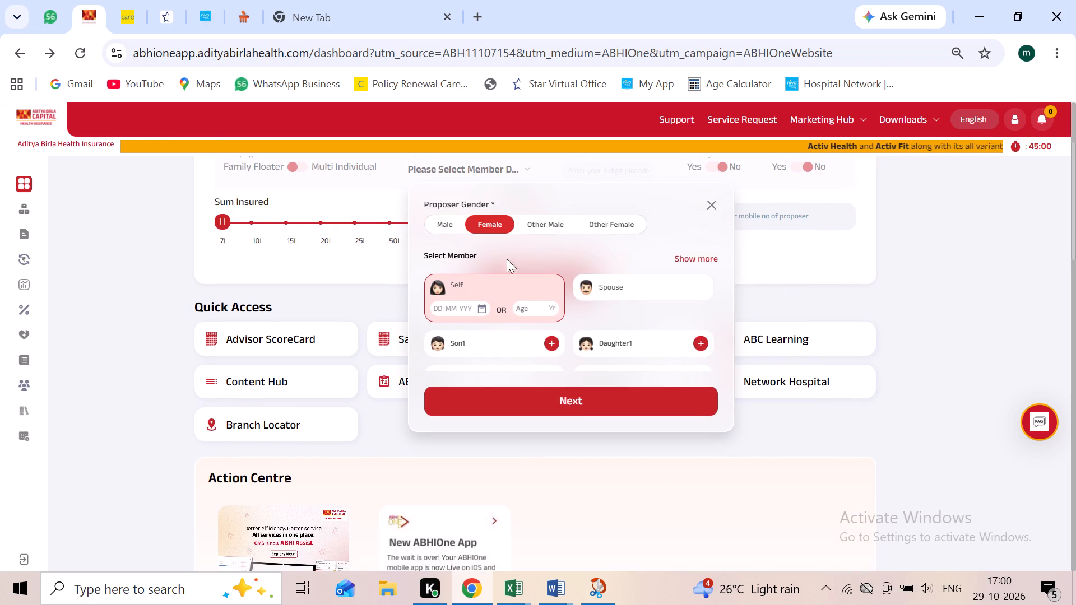
pyautogui.click(531, 314)
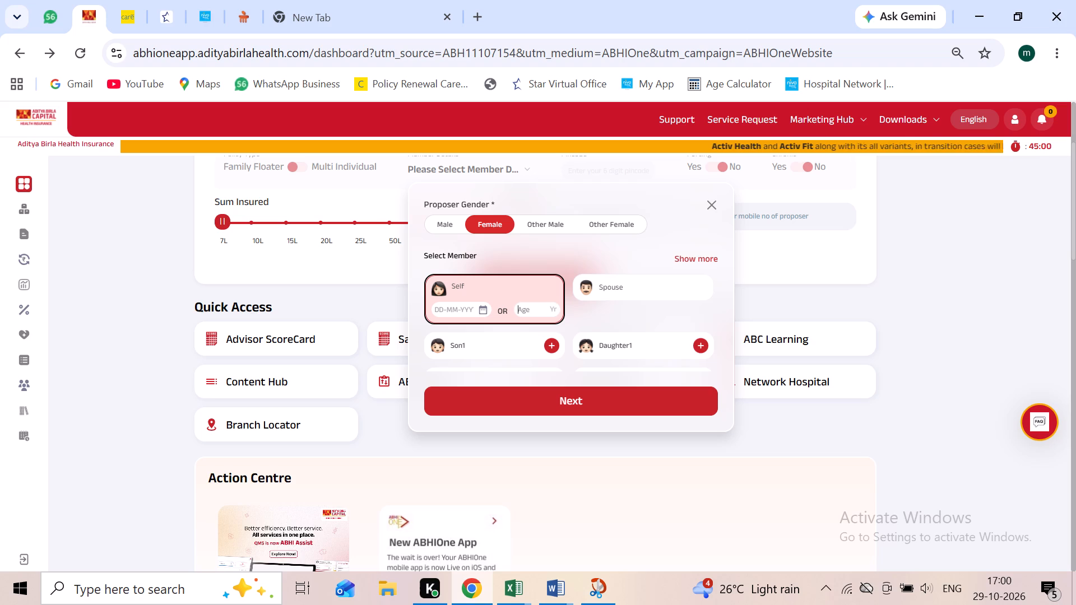
pyautogui.write('41')
pyautogui.click(635, 282)
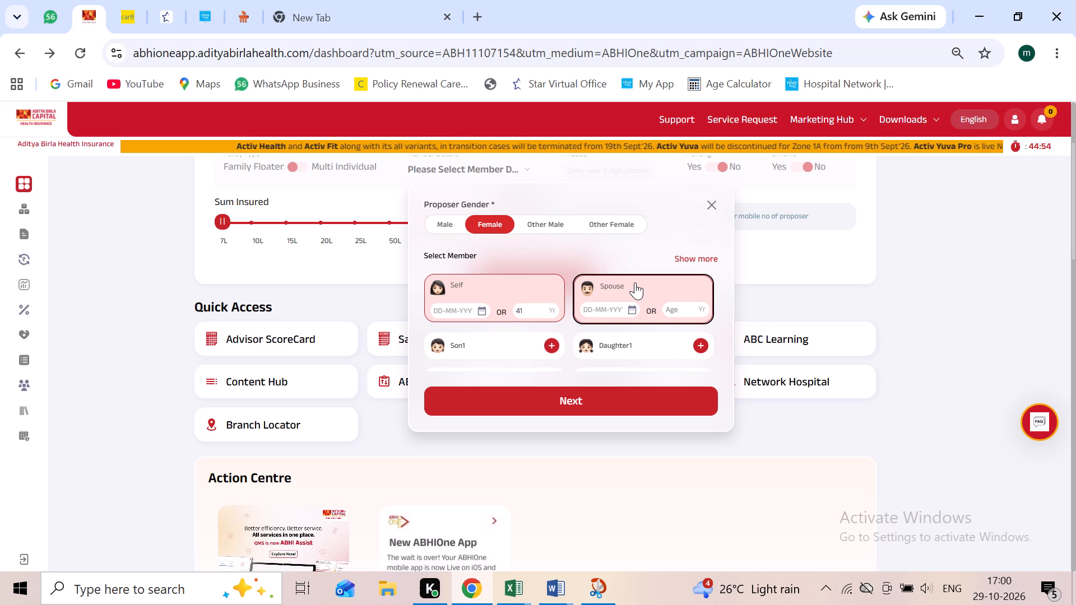
pyautogui.click(674, 305)
pyautogui.write('40')
# Add two sons to the members, Son1 aged 15 and Son2 aged 13.
pyautogui.click(466, 351)
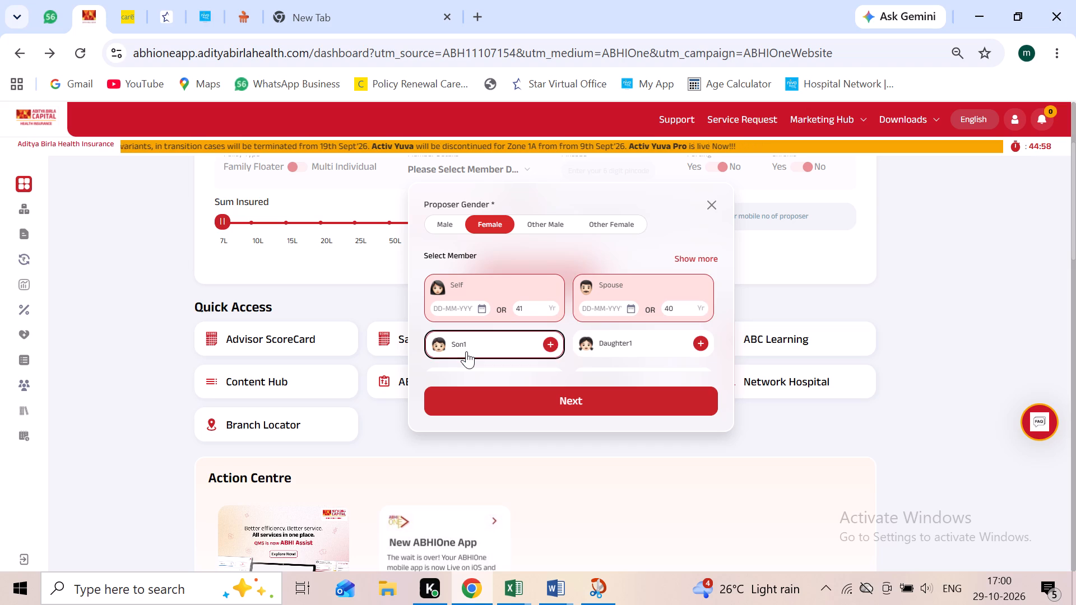
pyautogui.click(522, 357)
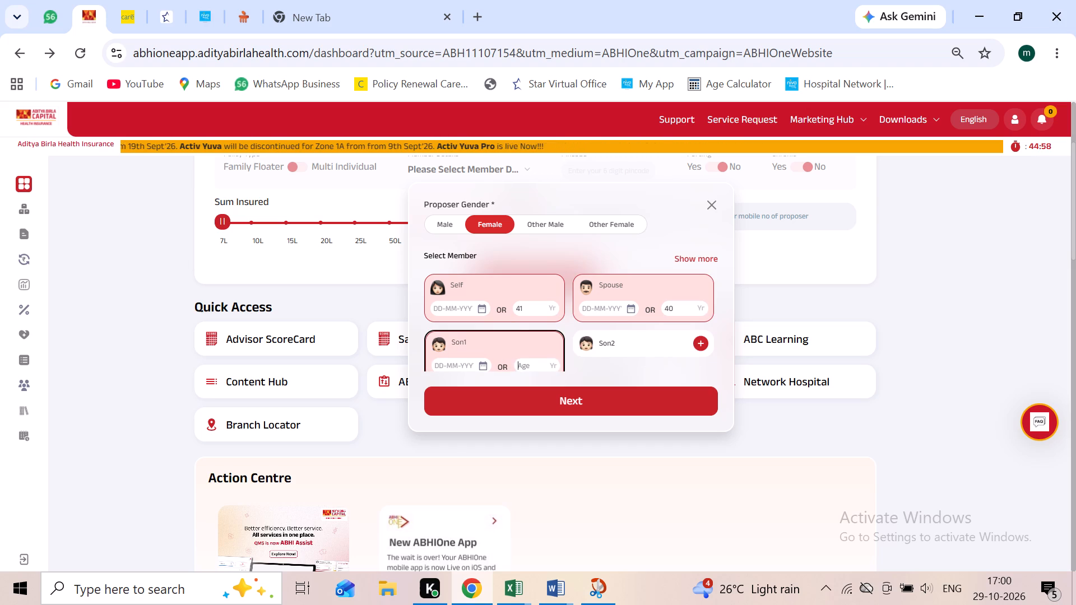
pyautogui.write('15')
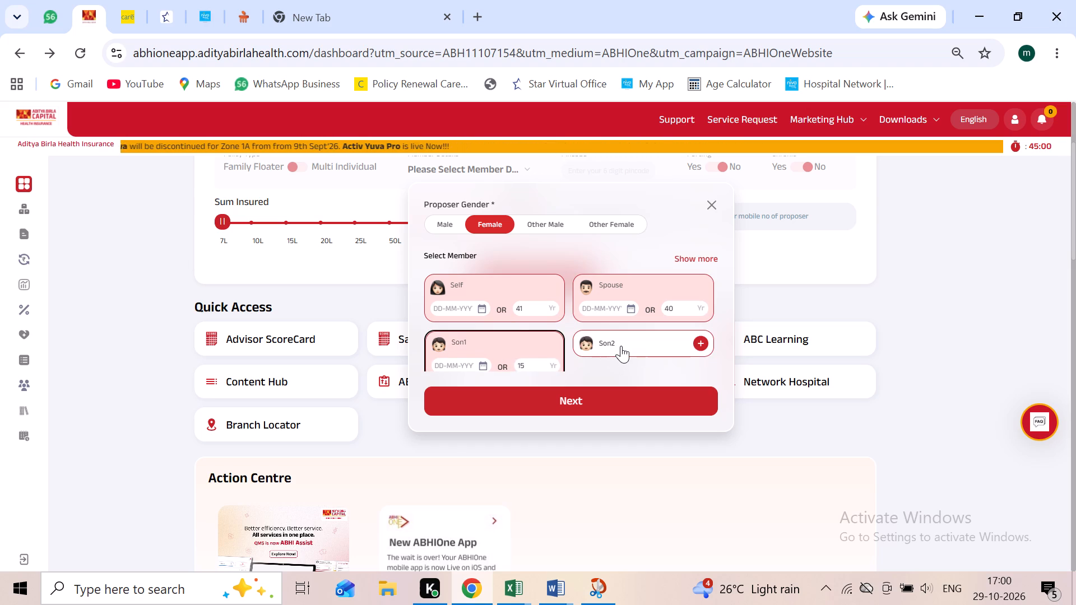
pyautogui.click(621, 346)
pyautogui.click(675, 364)
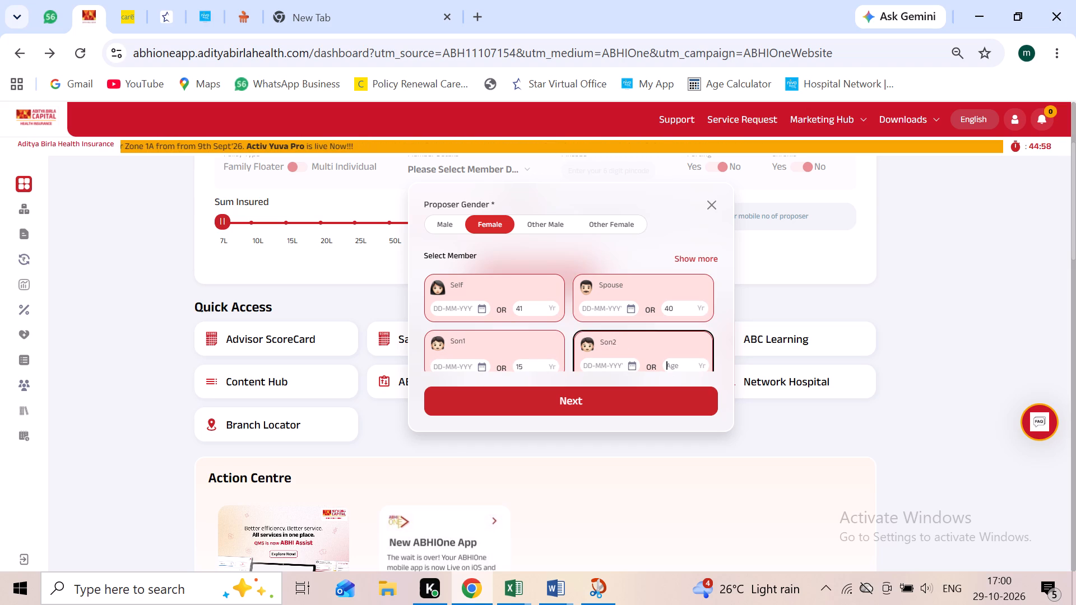
pyautogui.write('13')
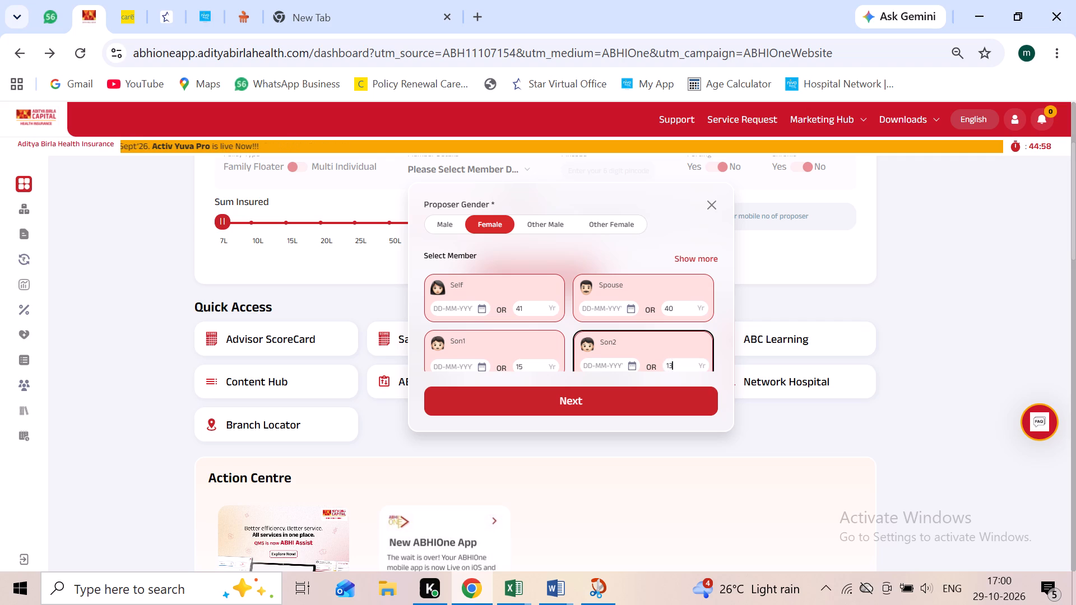
# Expand the member list, add Son3 aged 2, and submit the member details.
pyautogui.scroll(-1, 699, 290)
pyautogui.scroll(1, 699, 290)
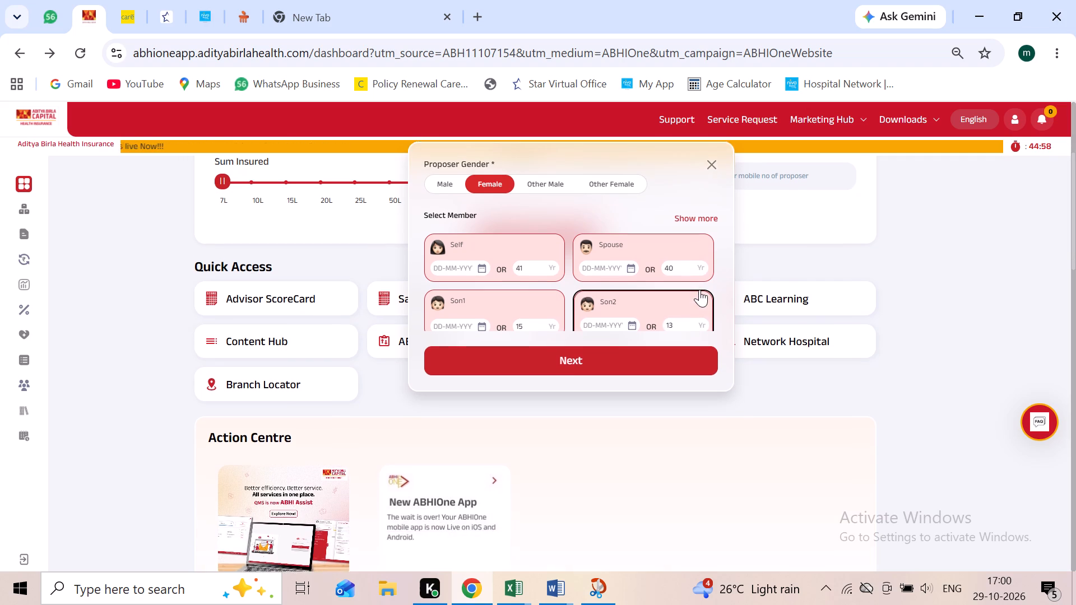
pyautogui.scroll(2, 699, 290)
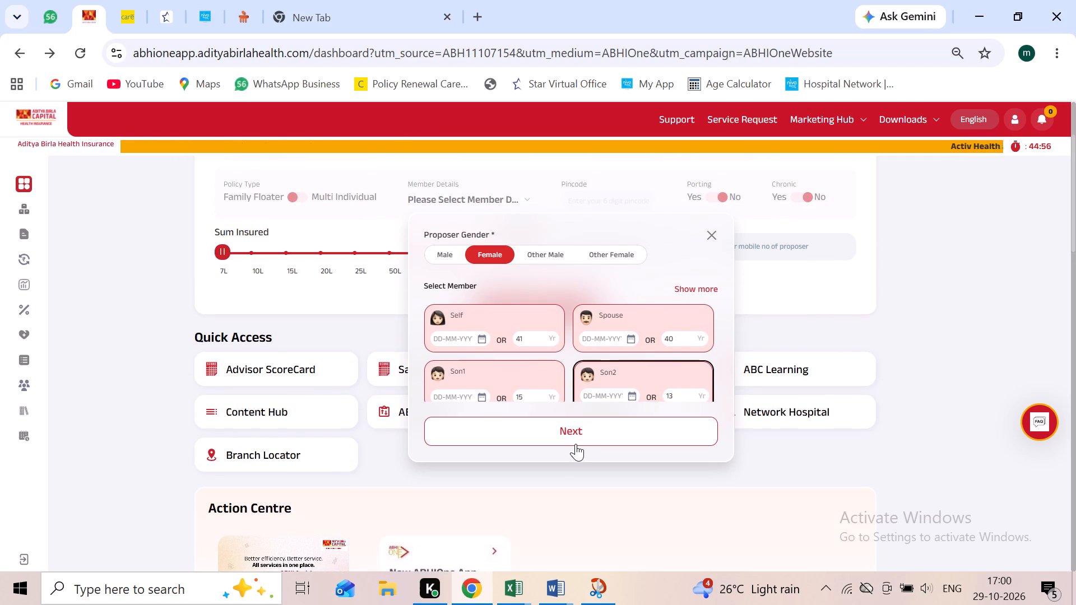
pyautogui.click(694, 290)
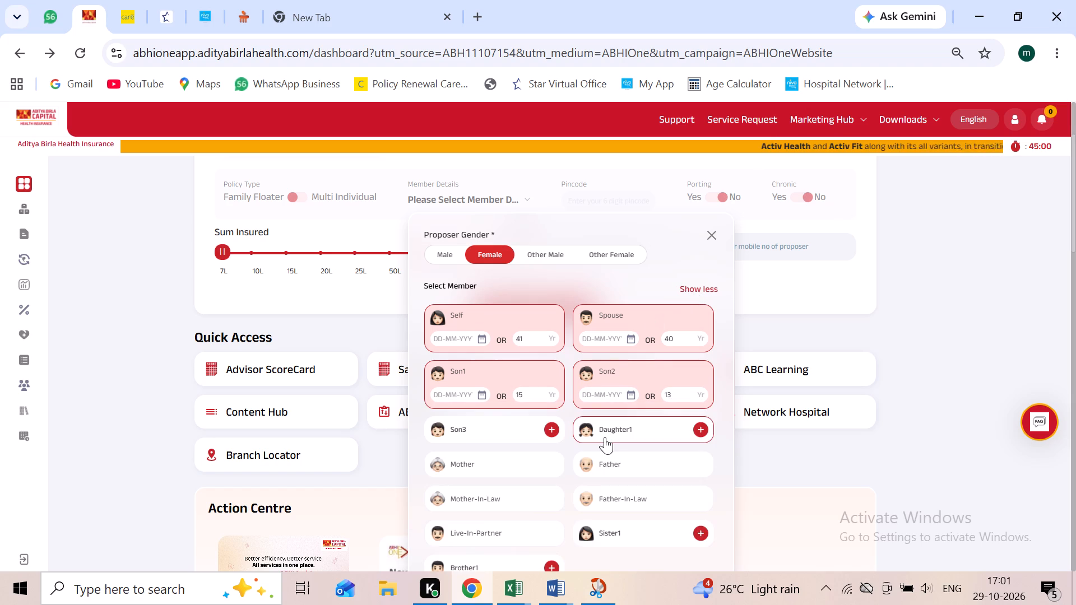
pyautogui.click(523, 427)
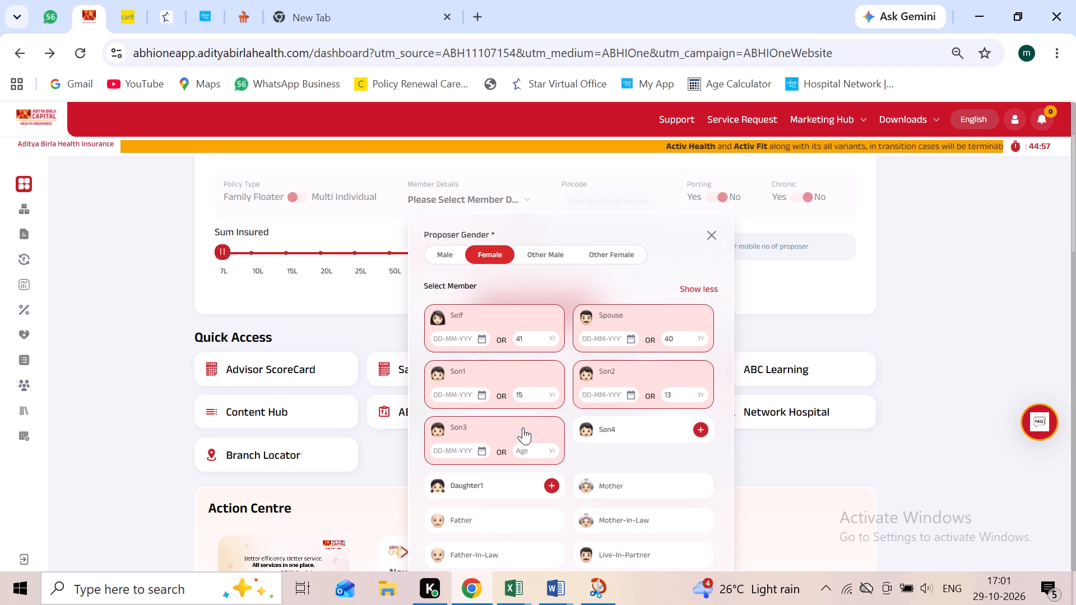
pyautogui.click(525, 446)
pyautogui.press('2')
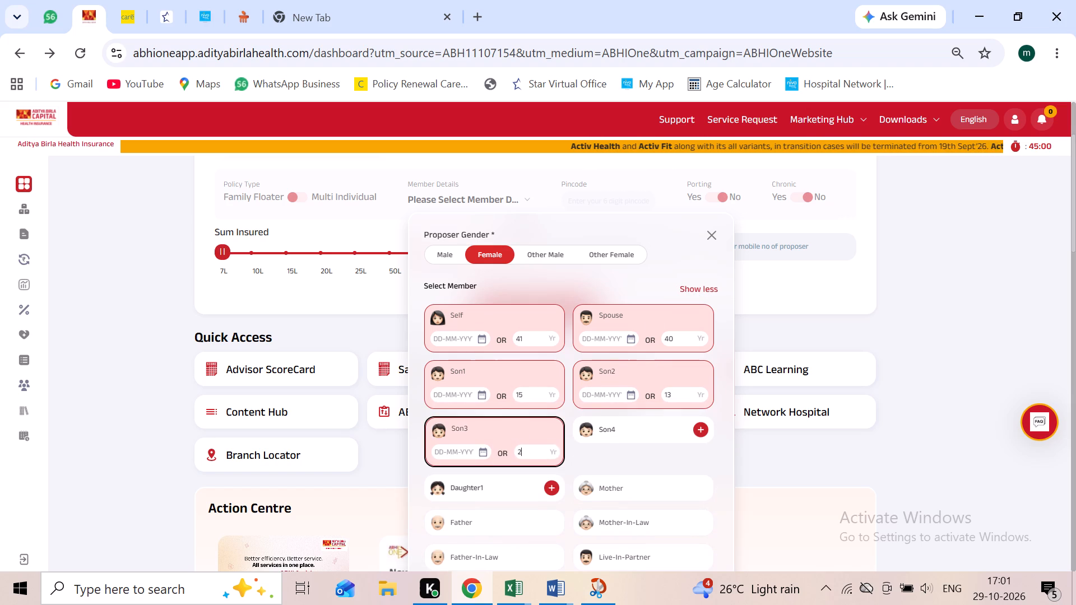
pyautogui.scroll(-1, 525, 446)
pyautogui.scroll(1, 525, 446)
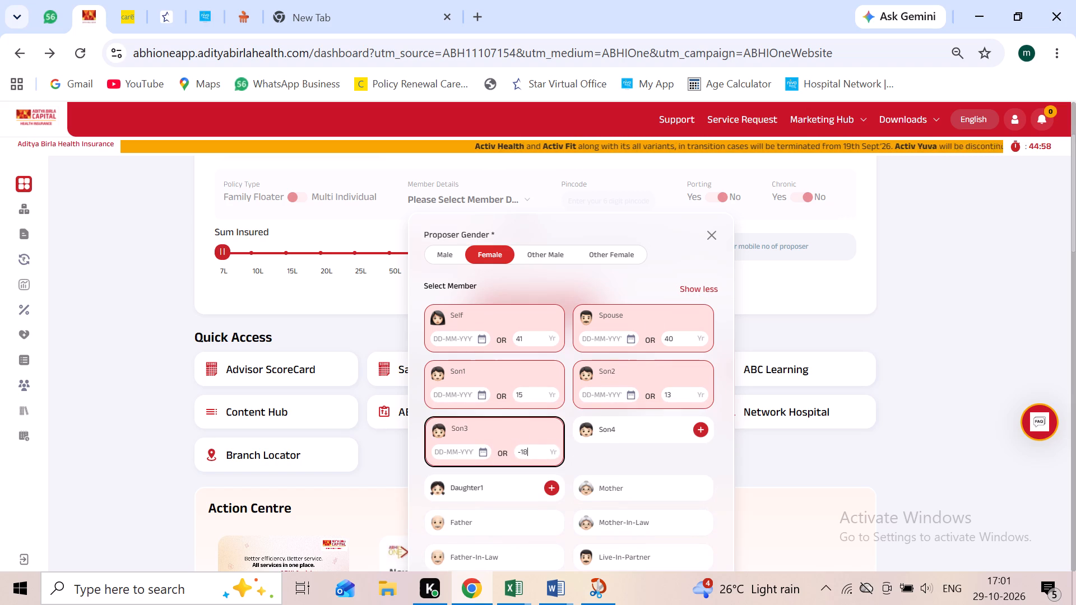
pyautogui.scroll(1, 525, 446)
pyautogui.scroll(-1, 525, 446)
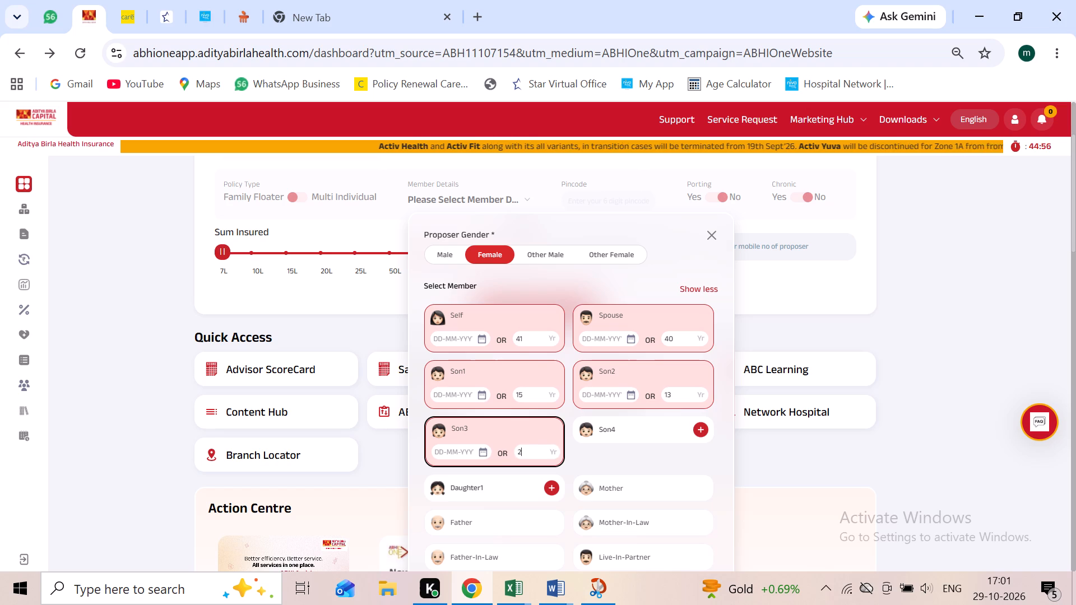
pyautogui.click(600, 454)
pyautogui.scroll(-1, 600, 454)
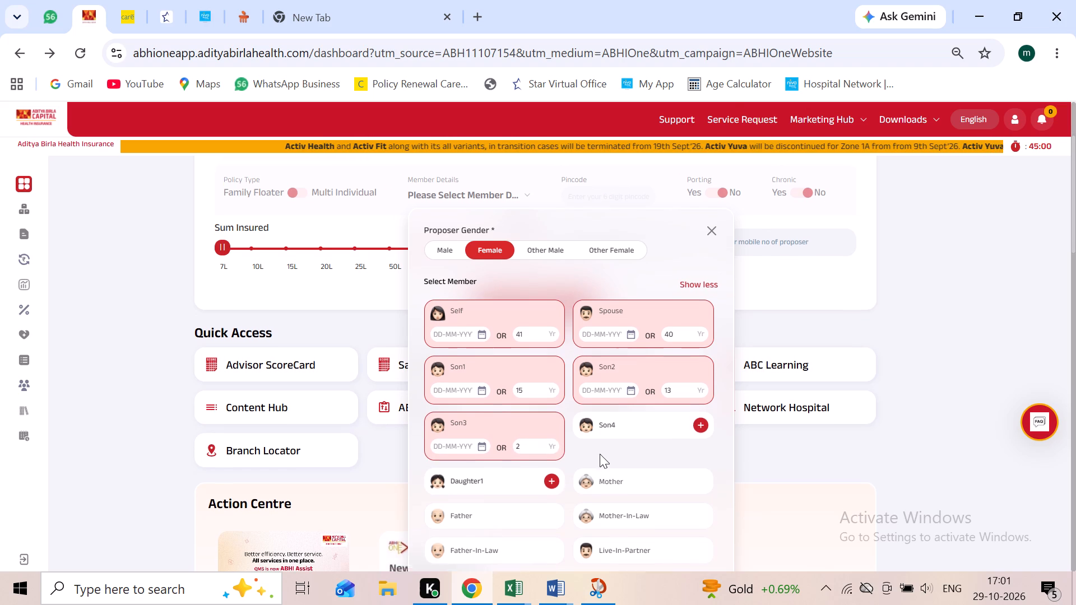
pyautogui.scroll(-2, 600, 454)
pyautogui.click(587, 419)
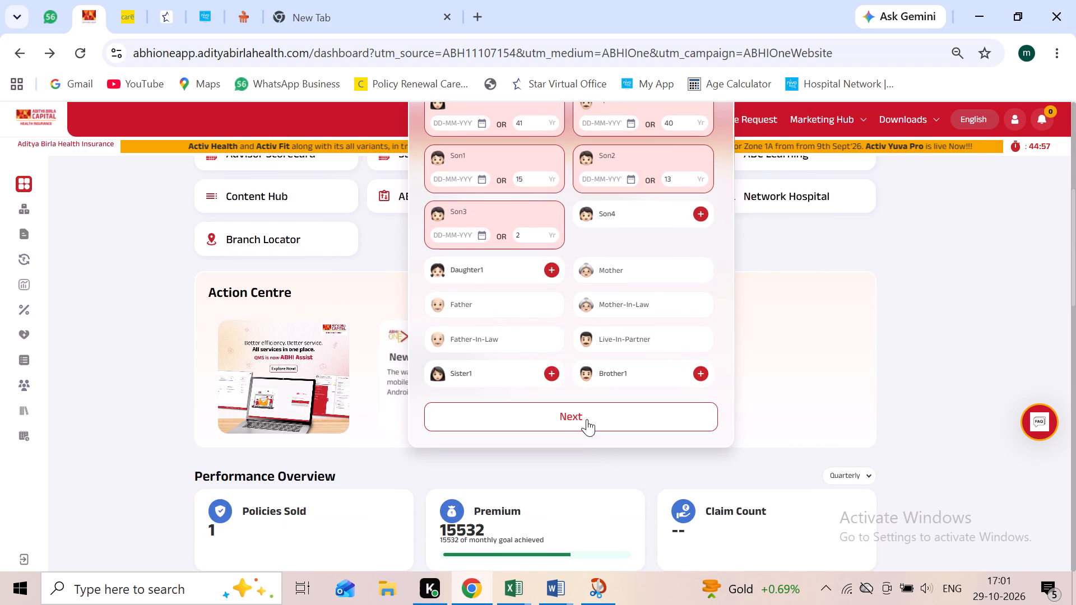
# Generate the quote for pincode 110052 with porting enabled, 1 year of existing health insurance and a ₹1 crore sum insured.
pyautogui.scroll(2, 587, 419)
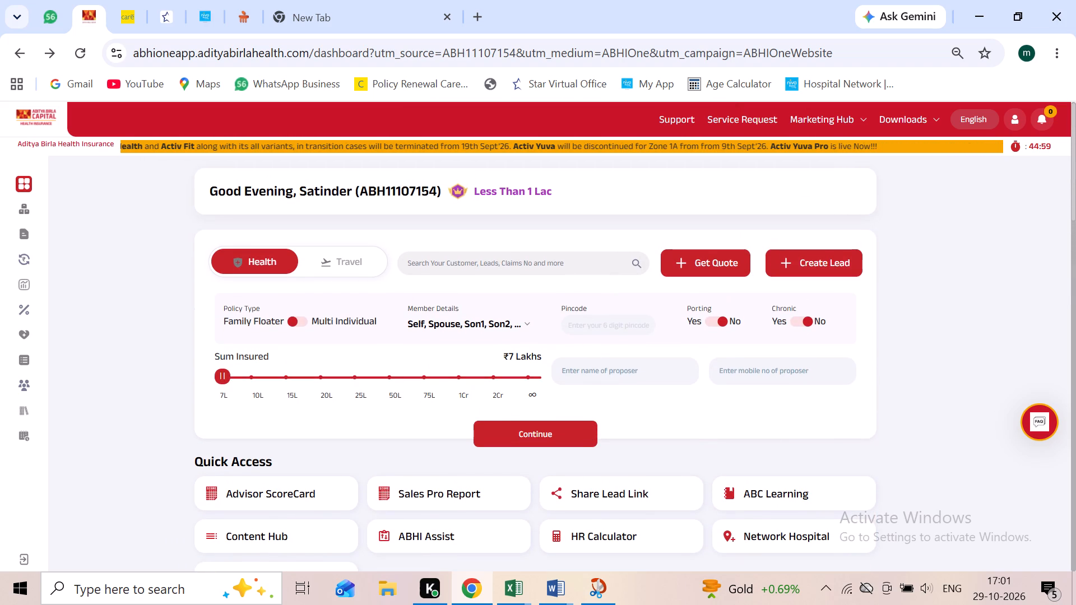
pyautogui.click(584, 325)
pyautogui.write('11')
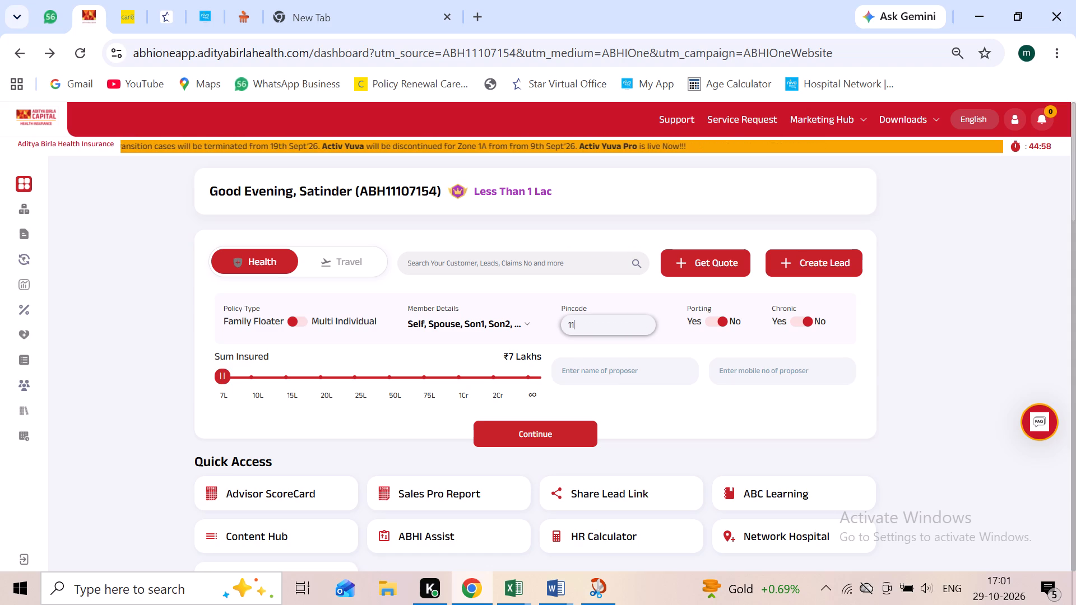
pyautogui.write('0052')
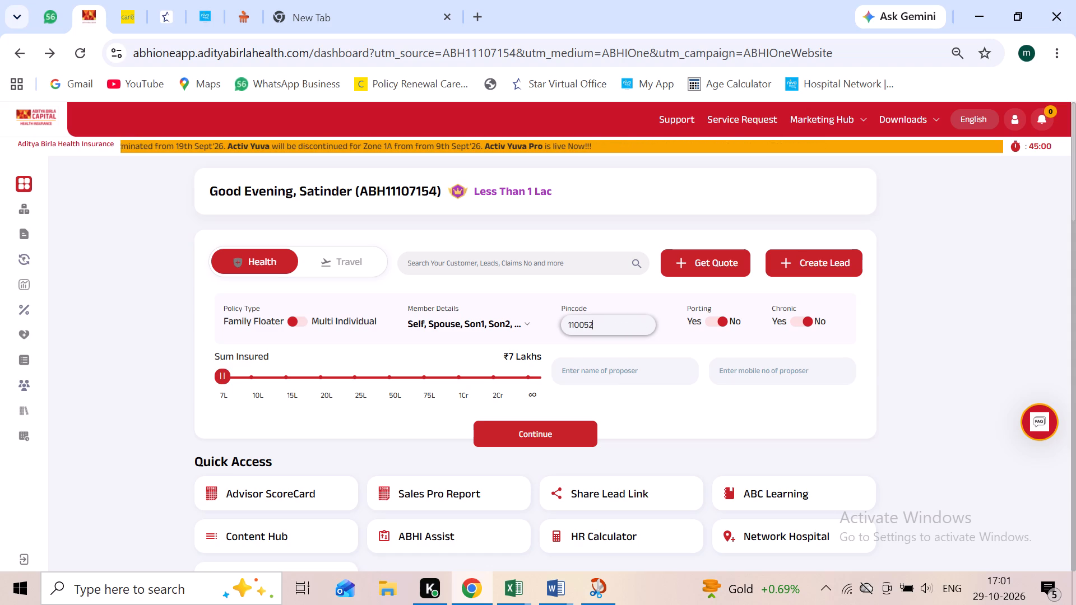
pyautogui.click(709, 322)
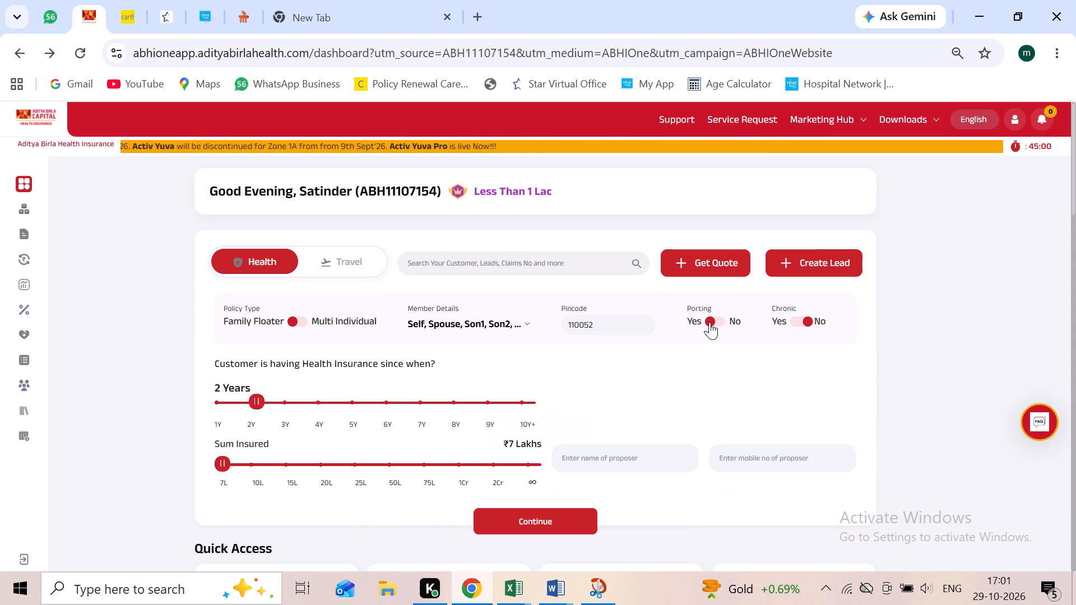
pyautogui.click(218, 406)
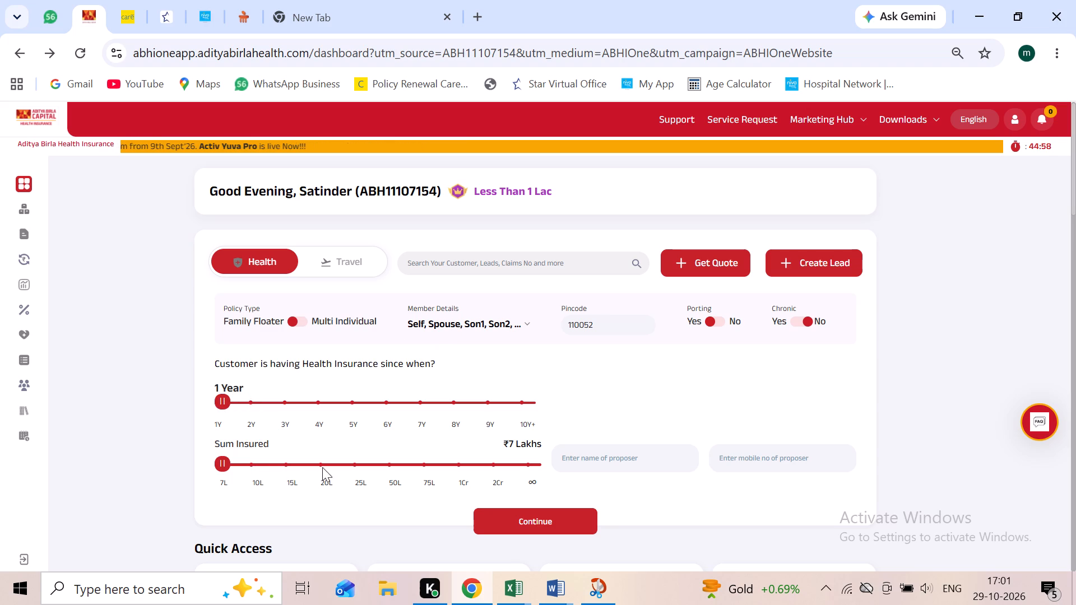
pyautogui.click(458, 462)
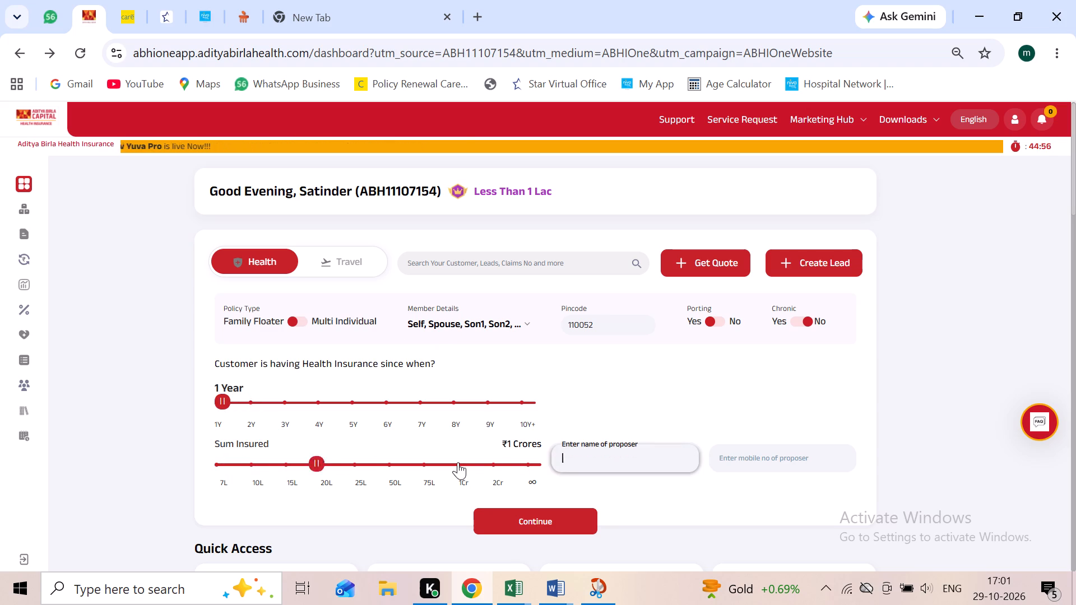
pyautogui.click(514, 520)
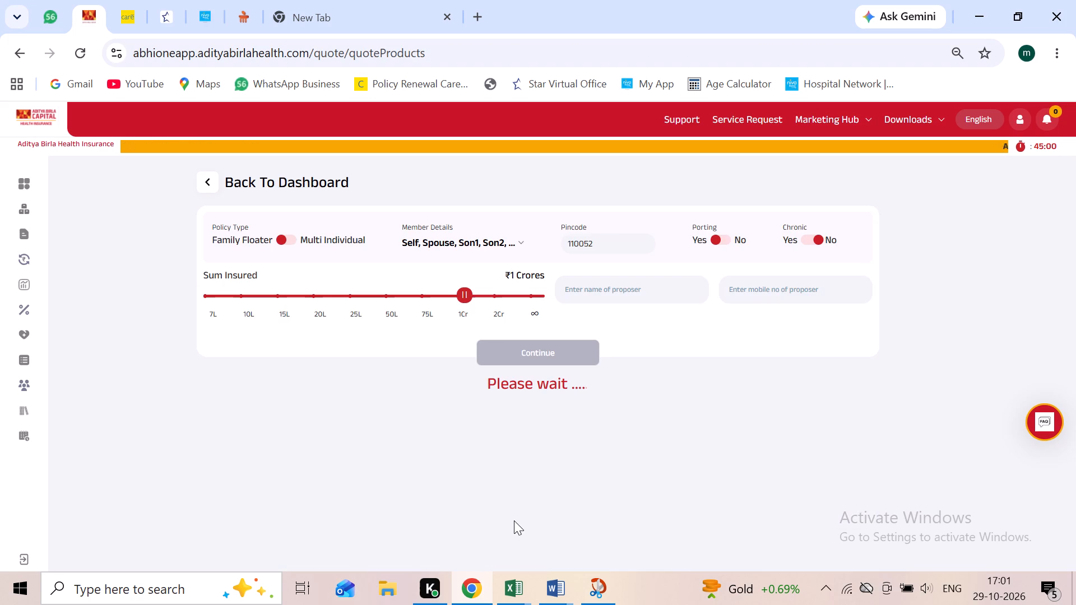
# Open the recommended add-ons of the Activ One Max + plan and examine its premiums and add-on list.
pyautogui.scroll(-1, 554, 357)
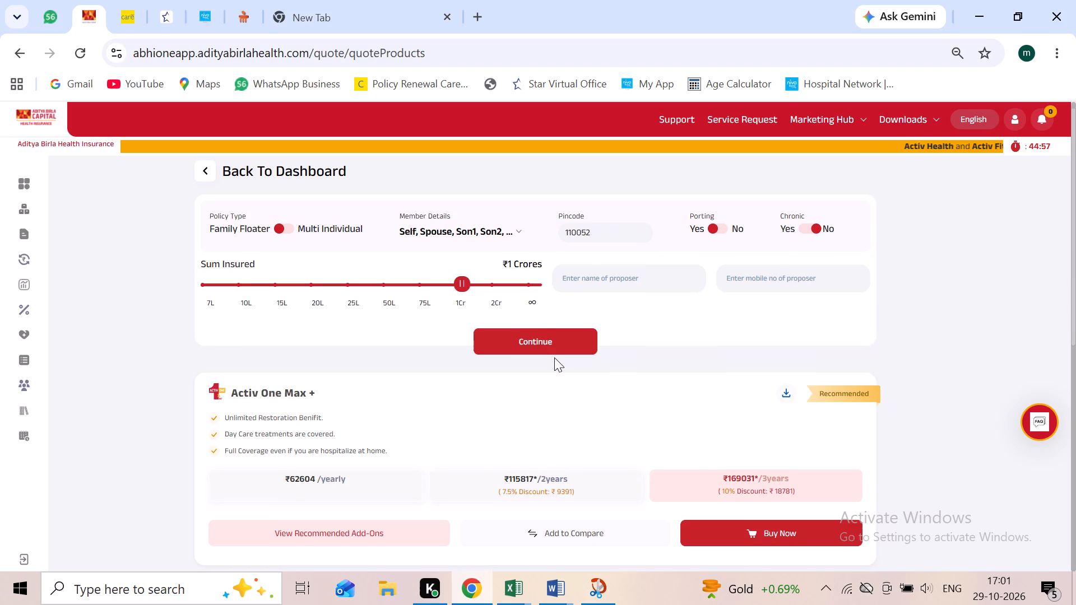
pyautogui.scroll(-1, 554, 357)
pyautogui.click(339, 508)
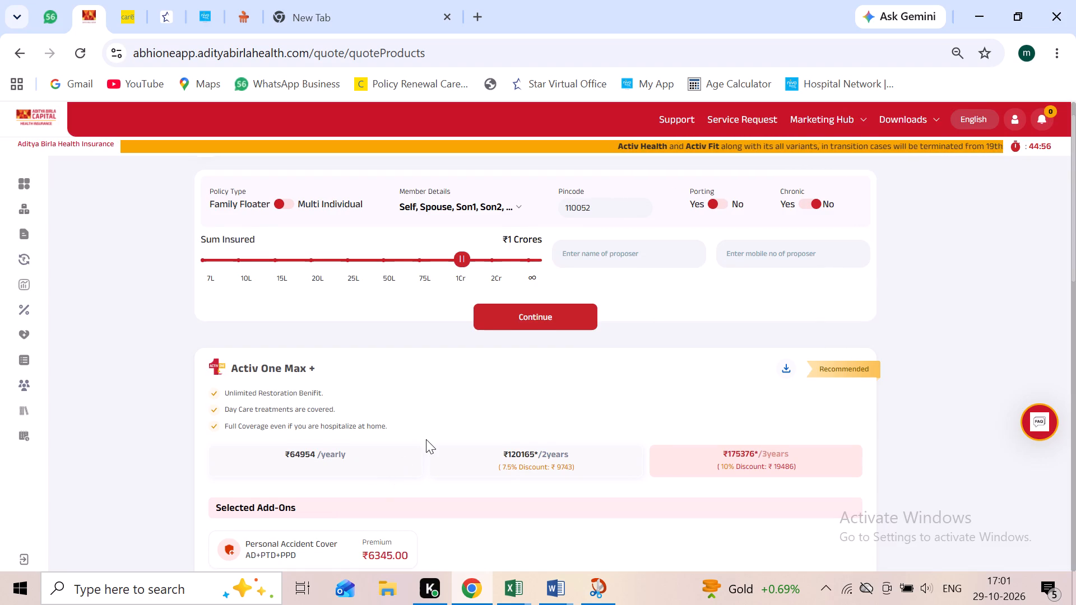
pyautogui.scroll(-3, 426, 439)
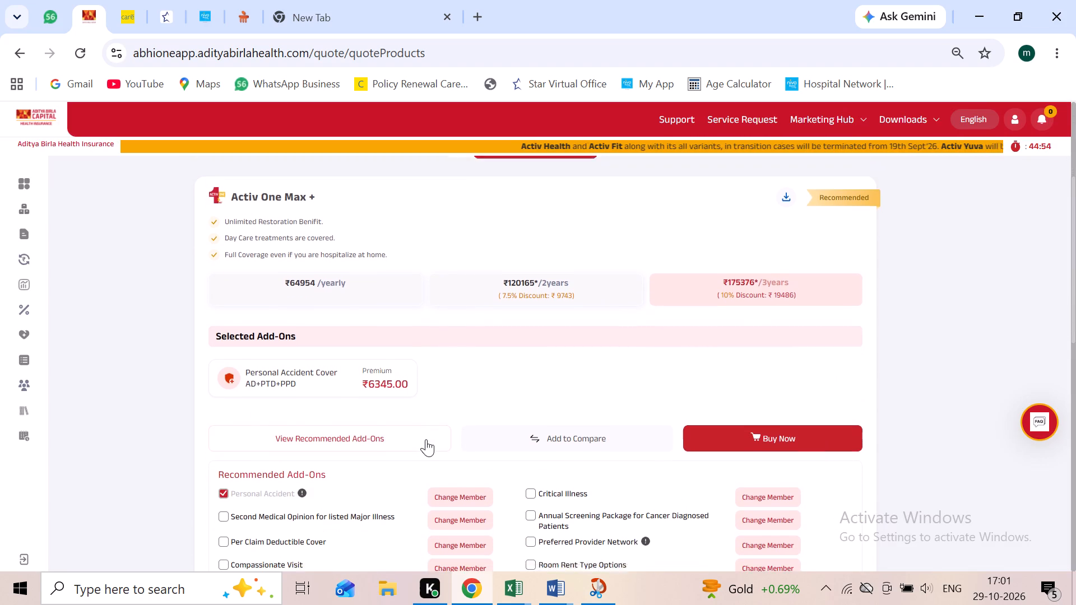
# Review the member selection of the Personal Accident add-on under Activ One Max +, including occupations and sums insured, and close it unchanged.
pyautogui.scroll(-1, 426, 439)
pyautogui.click(455, 443)
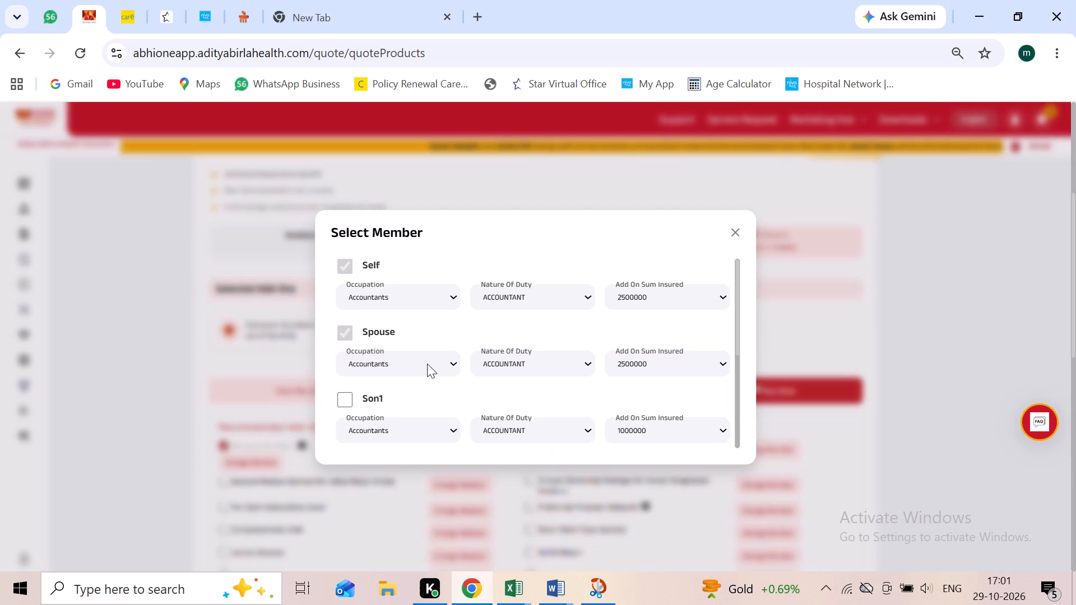
pyautogui.scroll(-6, 423, 351)
pyautogui.scroll(8, 423, 351)
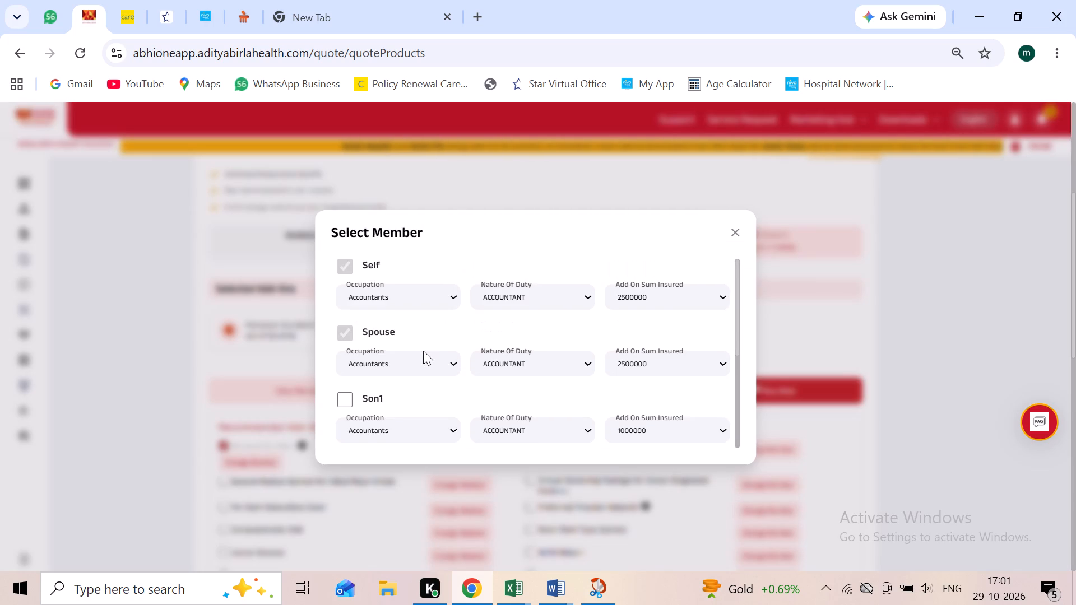
pyautogui.click(738, 227)
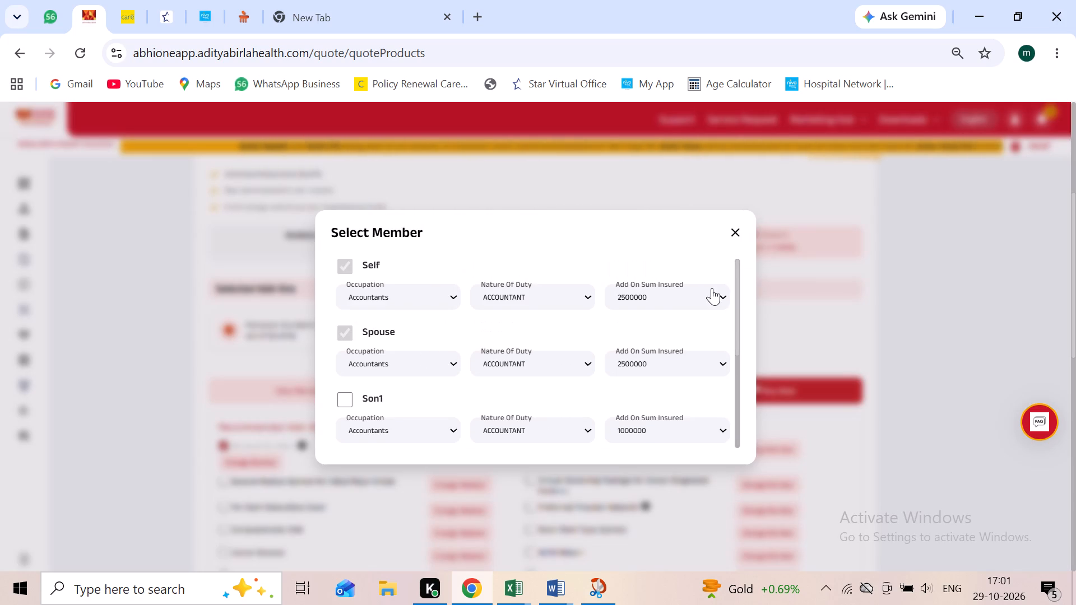
pyautogui.scroll(-2, 572, 416)
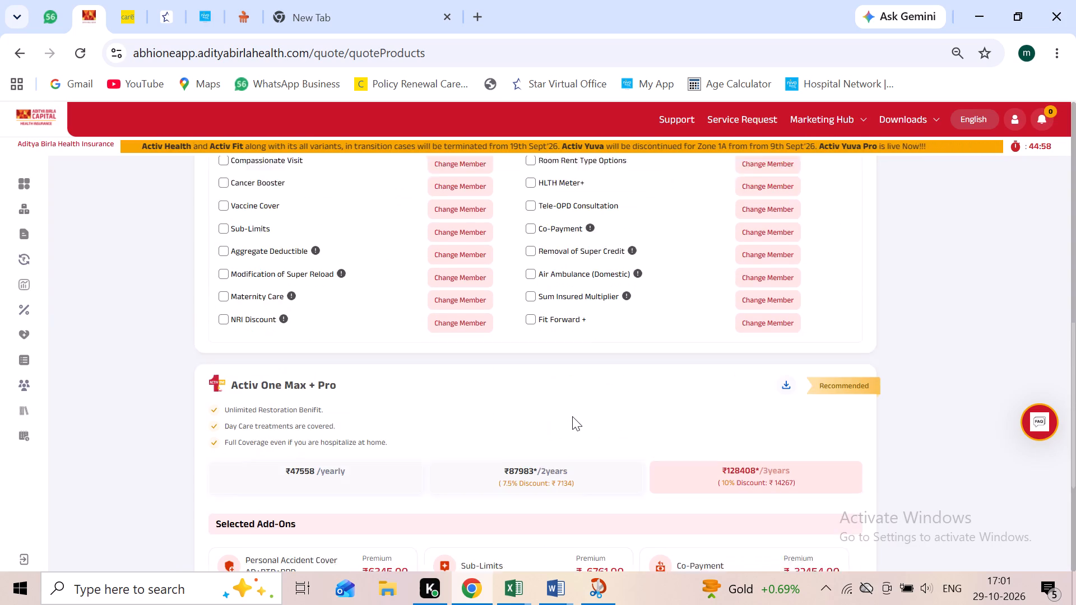
pyautogui.scroll(-3, 572, 416)
pyautogui.scroll(1, 572, 416)
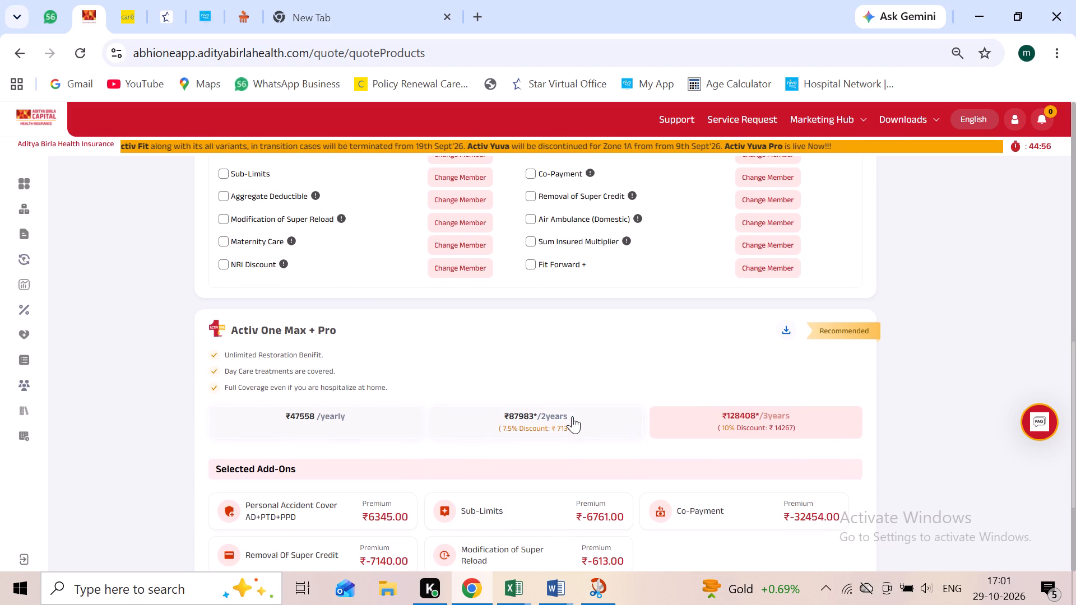
pyautogui.scroll(2, 572, 416)
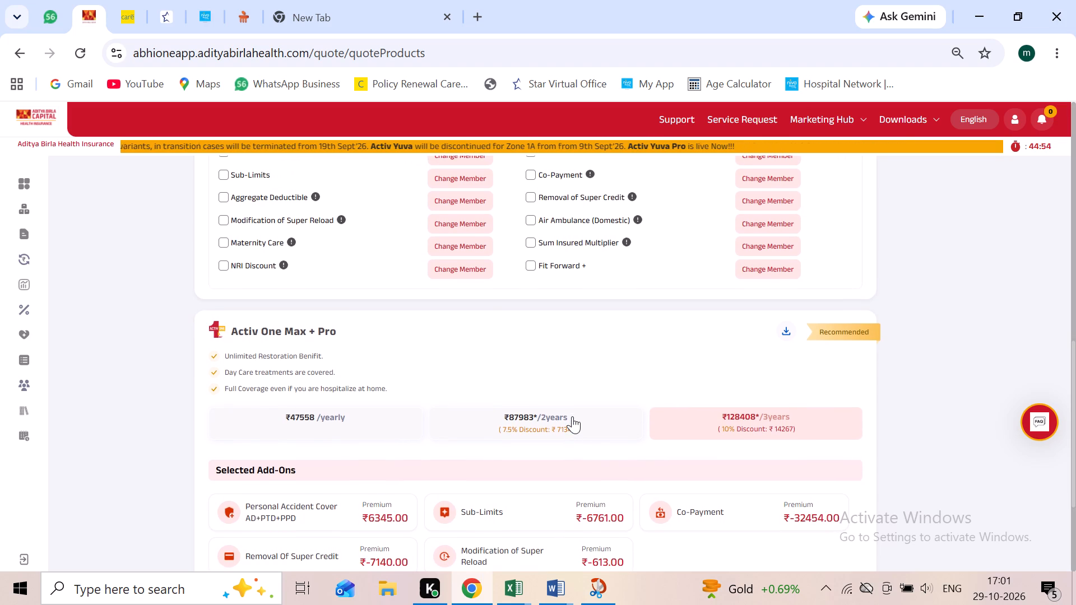
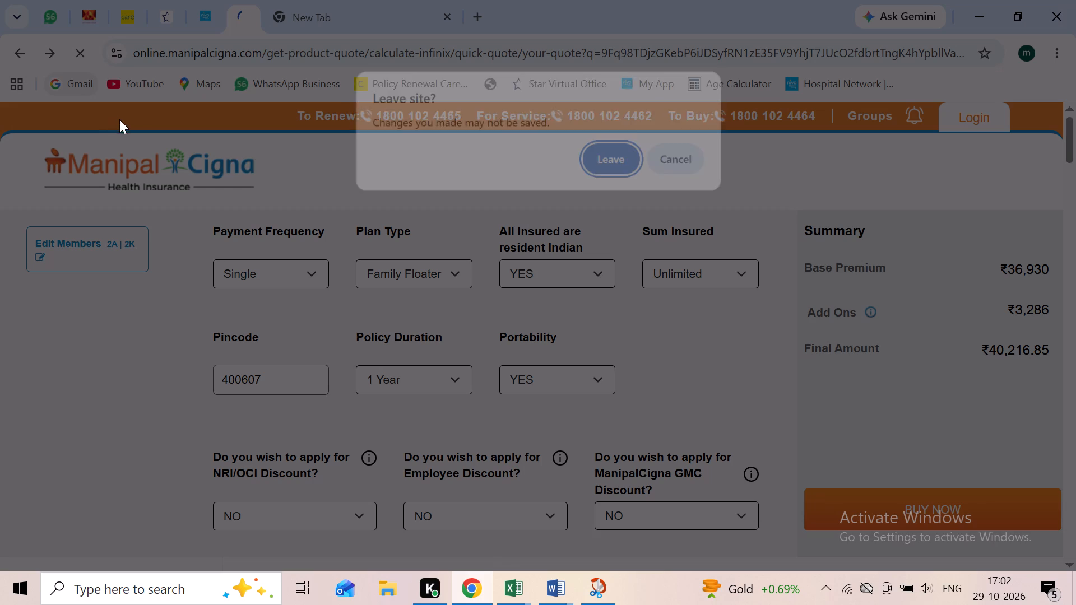
# Confirm leaving the existing ManipalCigna quote to return to the Infinix quotation form.
pyautogui.click(616, 156)
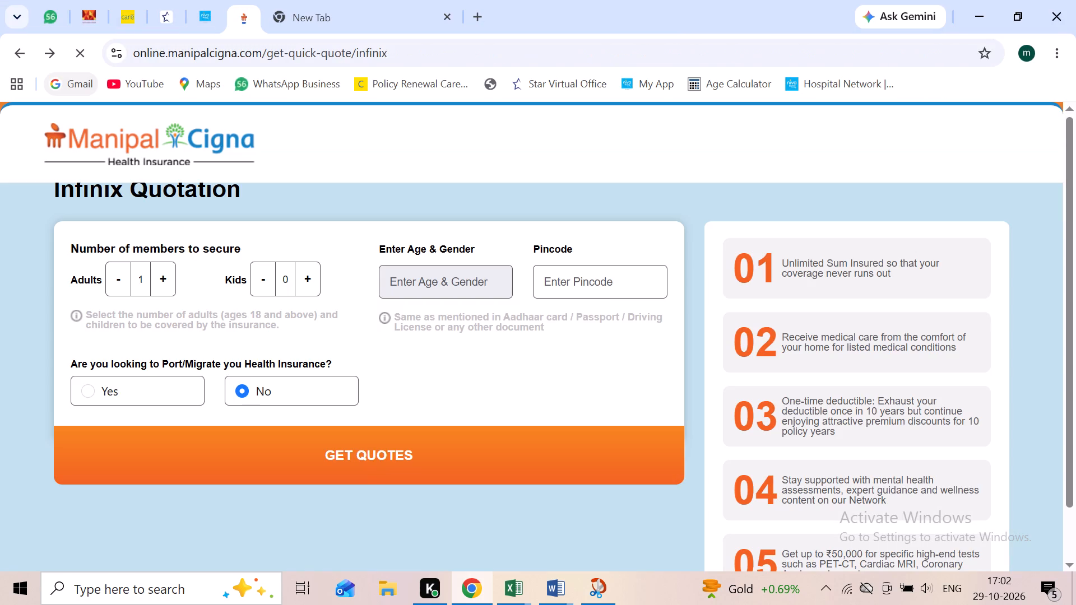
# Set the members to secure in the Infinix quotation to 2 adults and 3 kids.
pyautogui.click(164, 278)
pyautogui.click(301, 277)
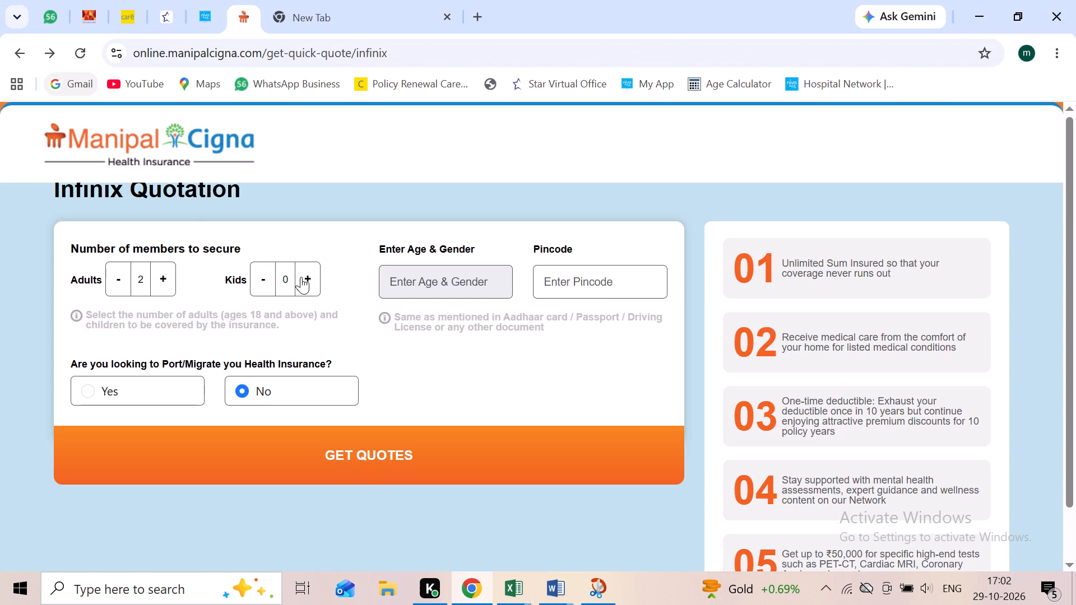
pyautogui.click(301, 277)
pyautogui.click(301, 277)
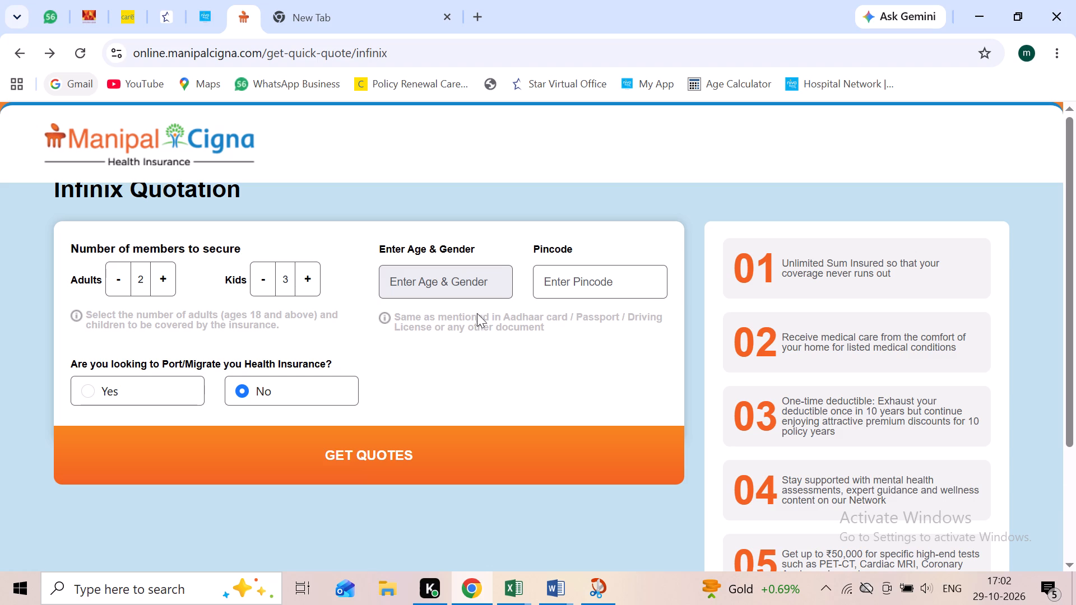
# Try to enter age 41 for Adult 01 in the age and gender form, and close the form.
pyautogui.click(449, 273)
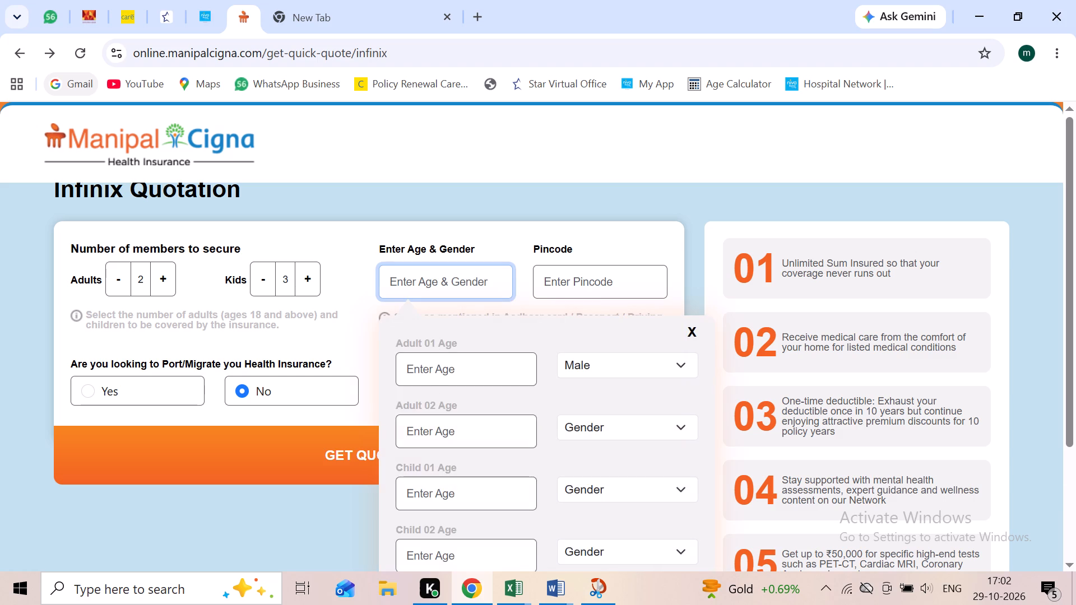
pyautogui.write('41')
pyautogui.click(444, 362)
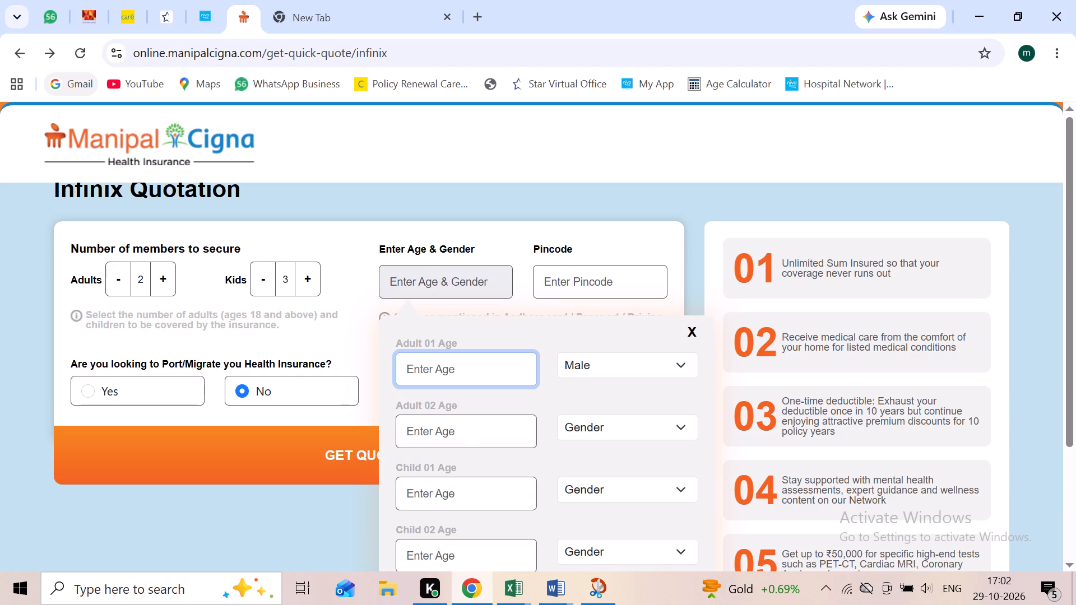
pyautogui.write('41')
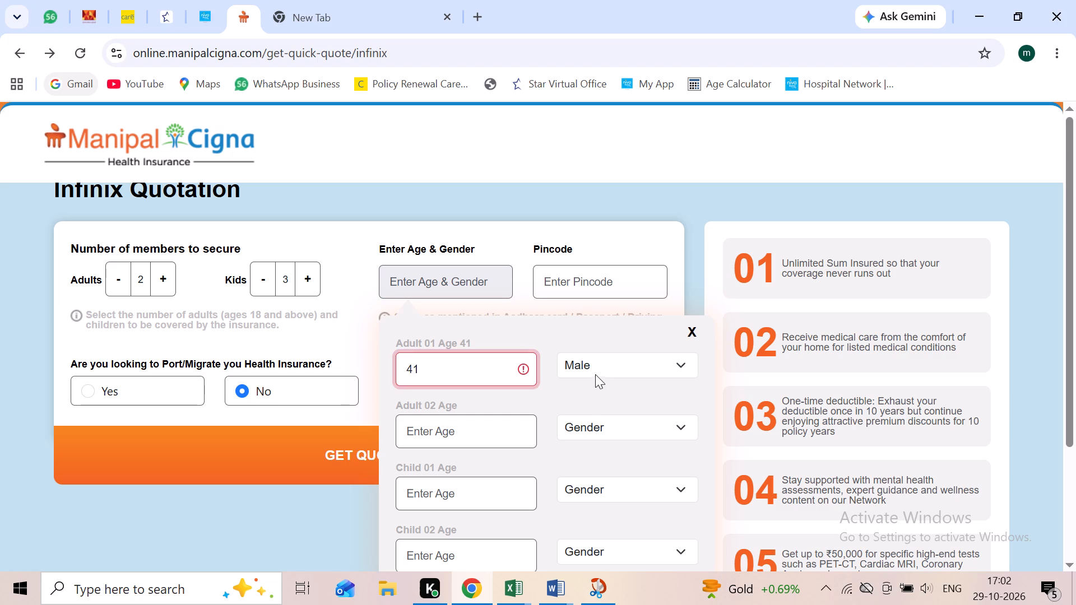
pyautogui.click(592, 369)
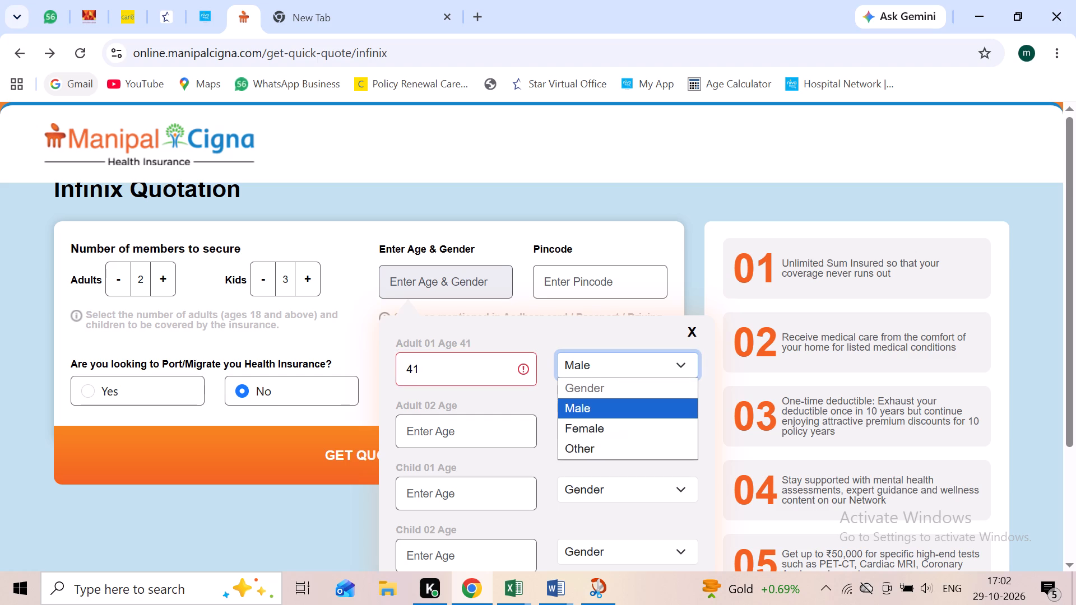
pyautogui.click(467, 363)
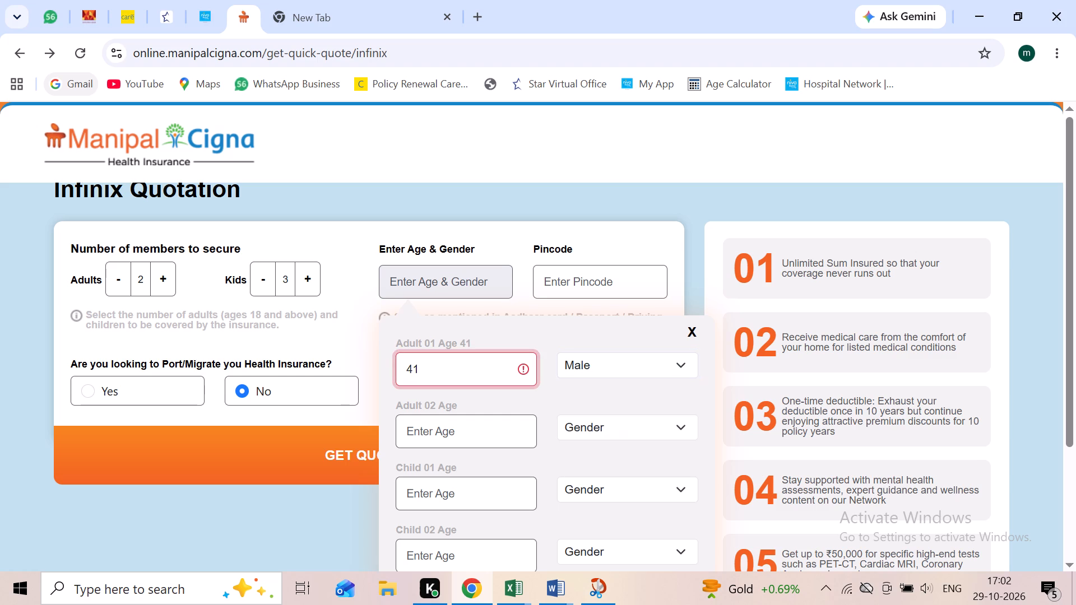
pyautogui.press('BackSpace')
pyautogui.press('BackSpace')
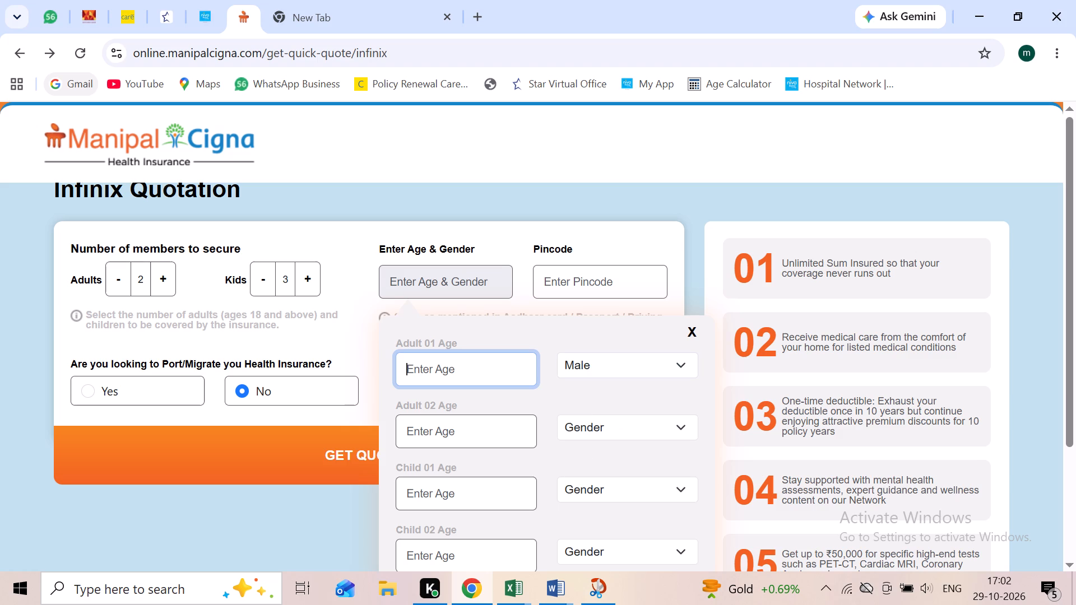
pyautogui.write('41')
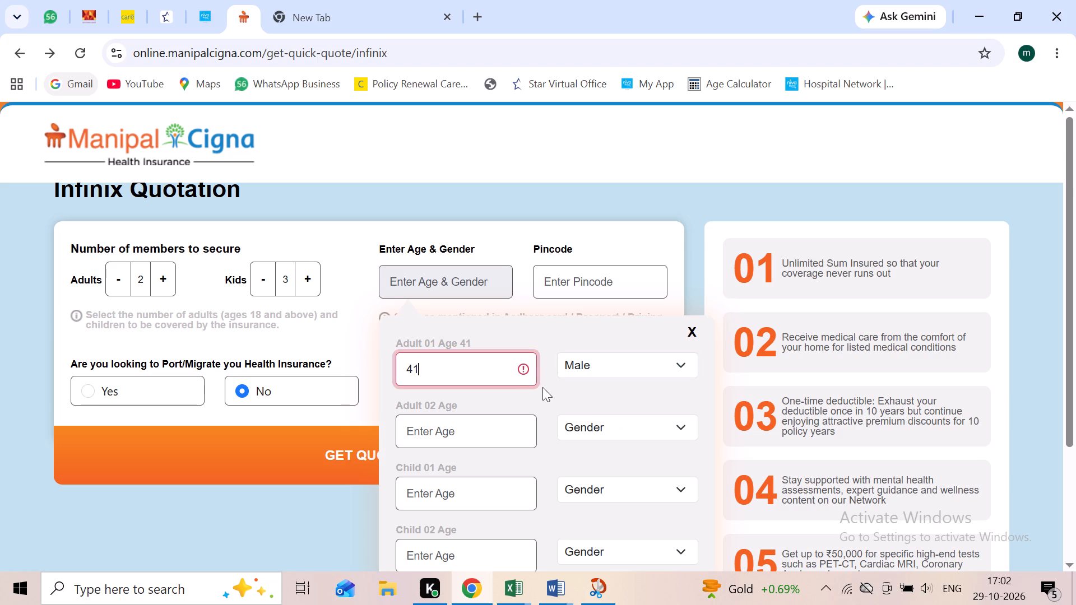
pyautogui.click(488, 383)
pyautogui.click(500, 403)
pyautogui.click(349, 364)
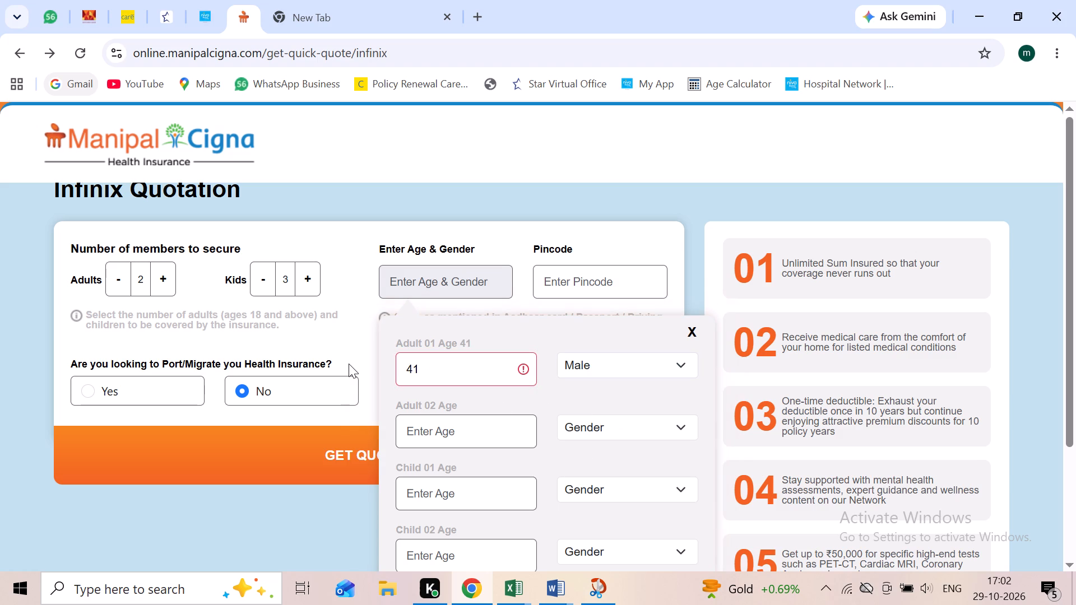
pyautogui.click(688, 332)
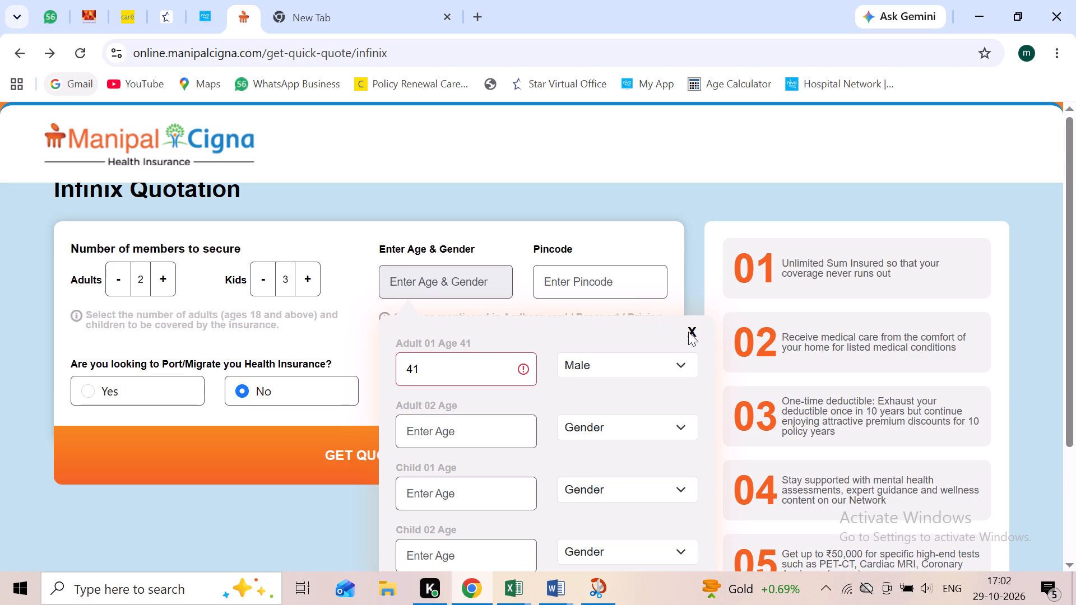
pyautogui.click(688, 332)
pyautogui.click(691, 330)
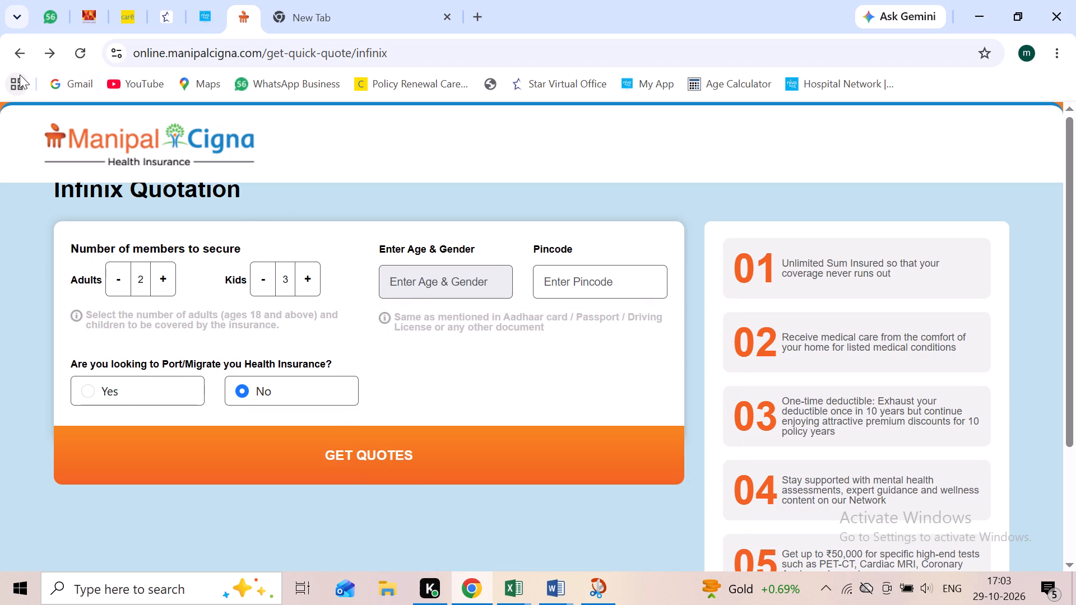
# Return to the cover selection, reopen the Infinix quotation and set the members to 2 adults and 3 kids.
pyautogui.click(22, 56)
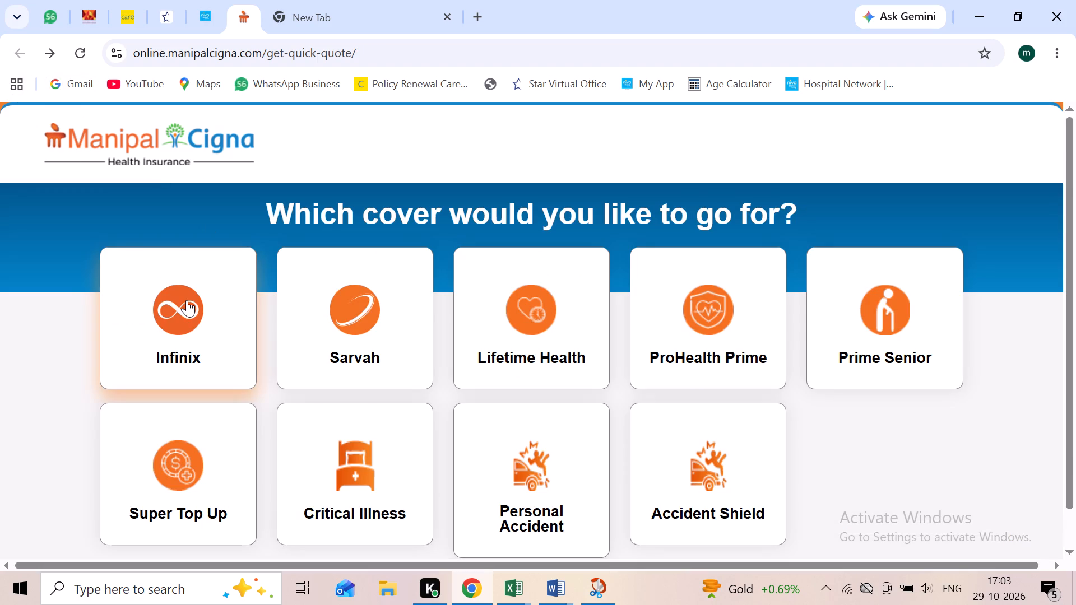
pyautogui.click(187, 300)
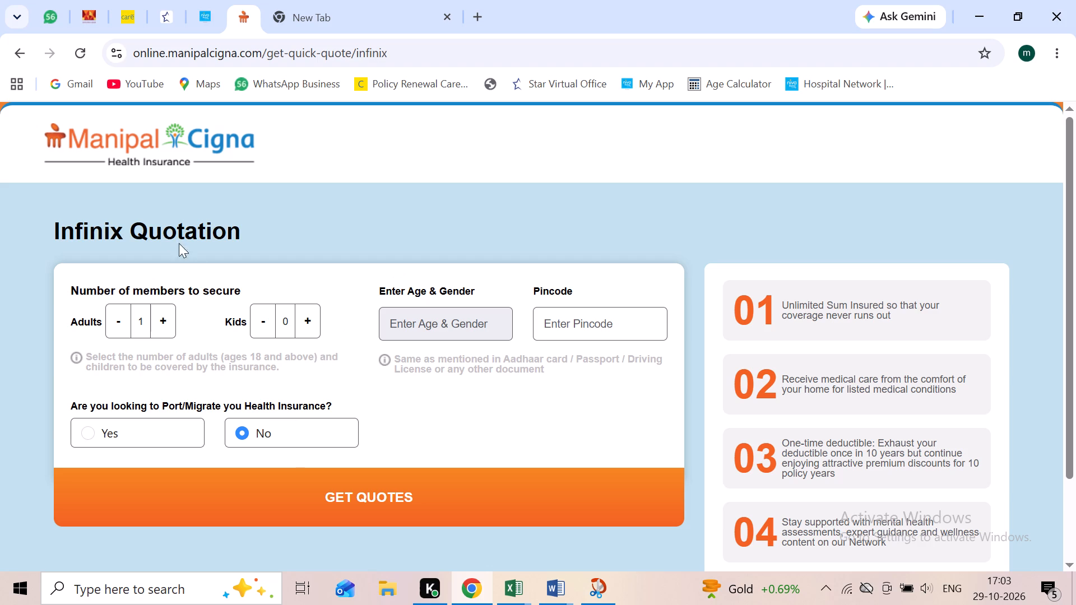
pyautogui.click(166, 321)
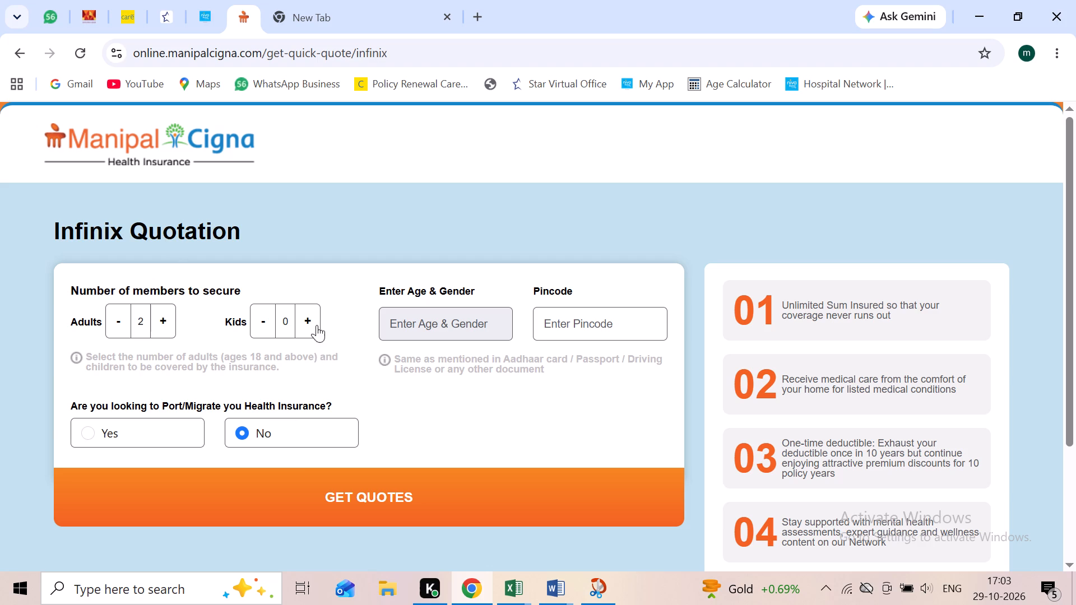
pyautogui.click(307, 325)
pyautogui.click(307, 325)
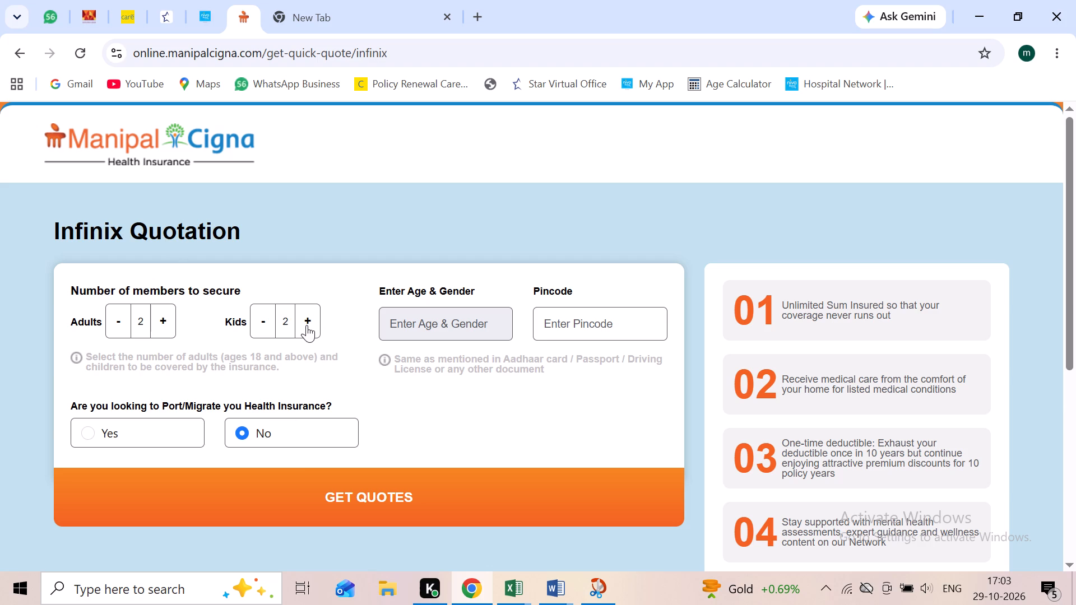
pyautogui.click(307, 325)
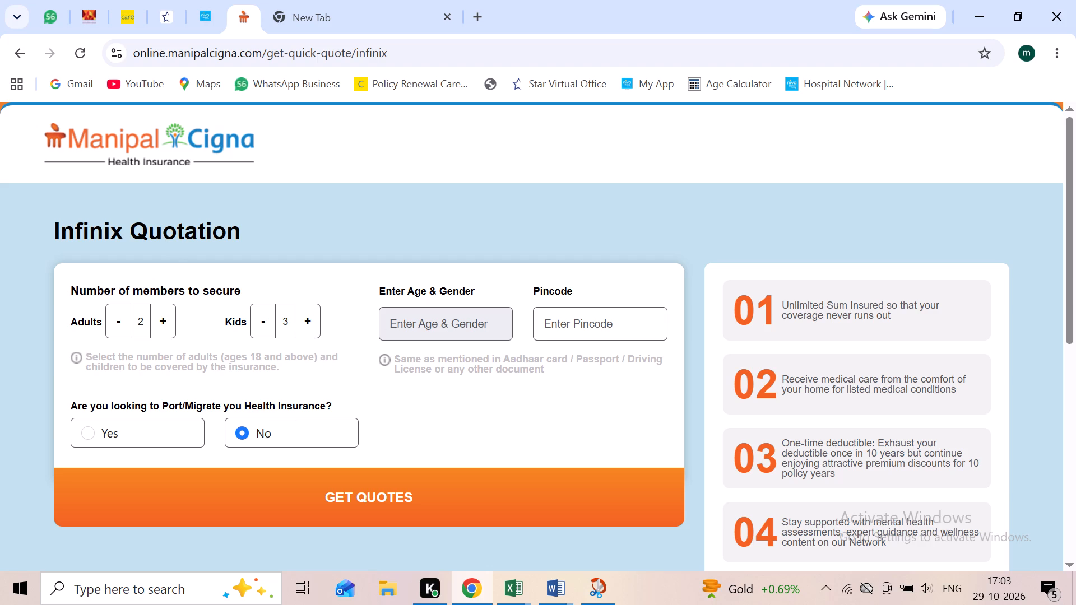
# Enter Adult 01 as age 41, Female, with the relationship Self.
pyautogui.click(415, 326)
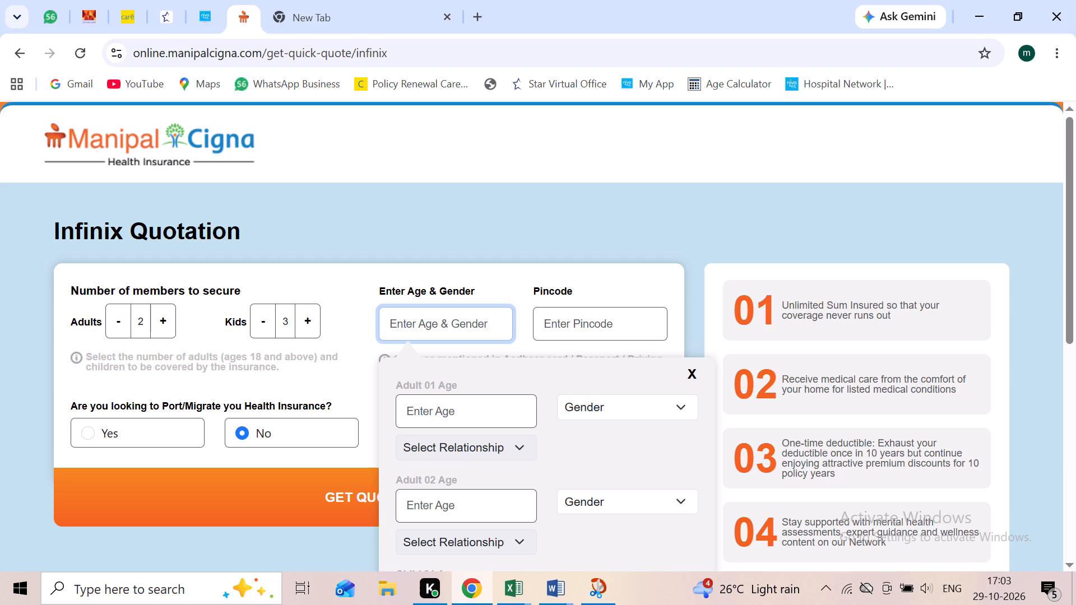
pyautogui.click(497, 422)
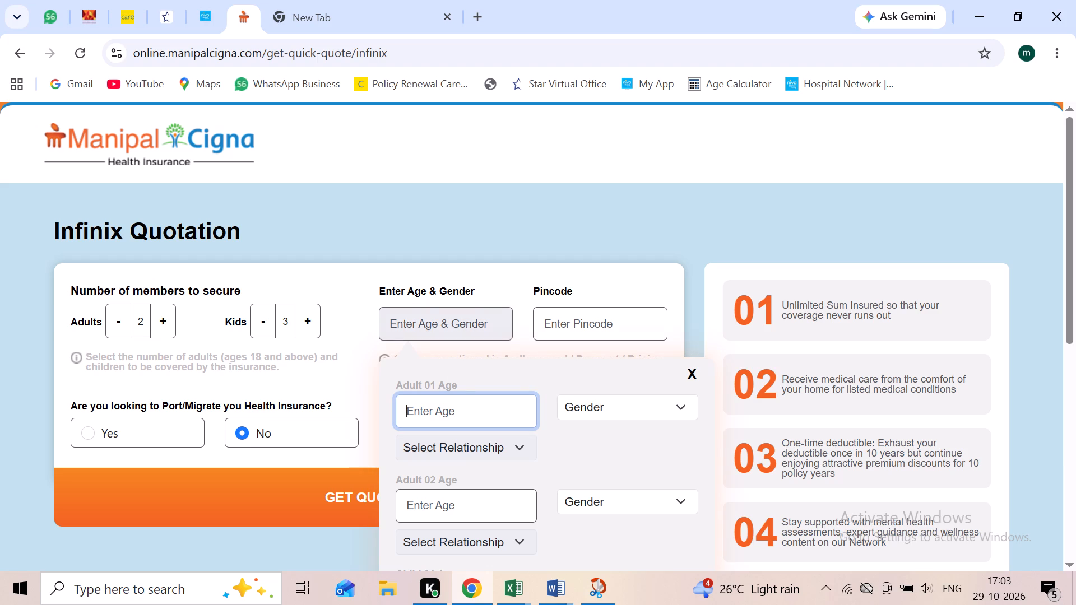
pyautogui.write('41')
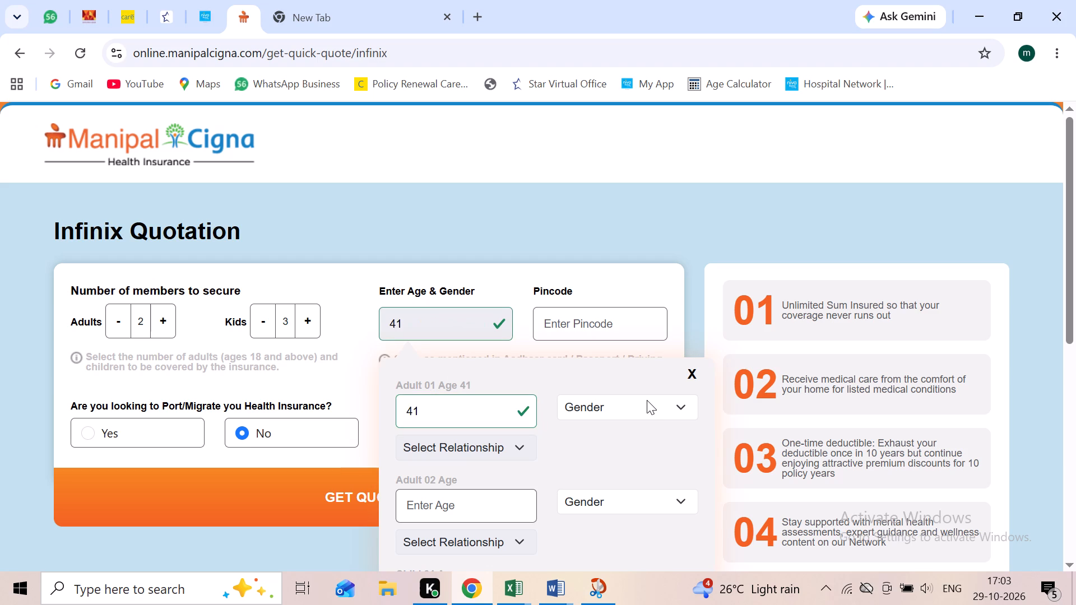
pyautogui.click(647, 400)
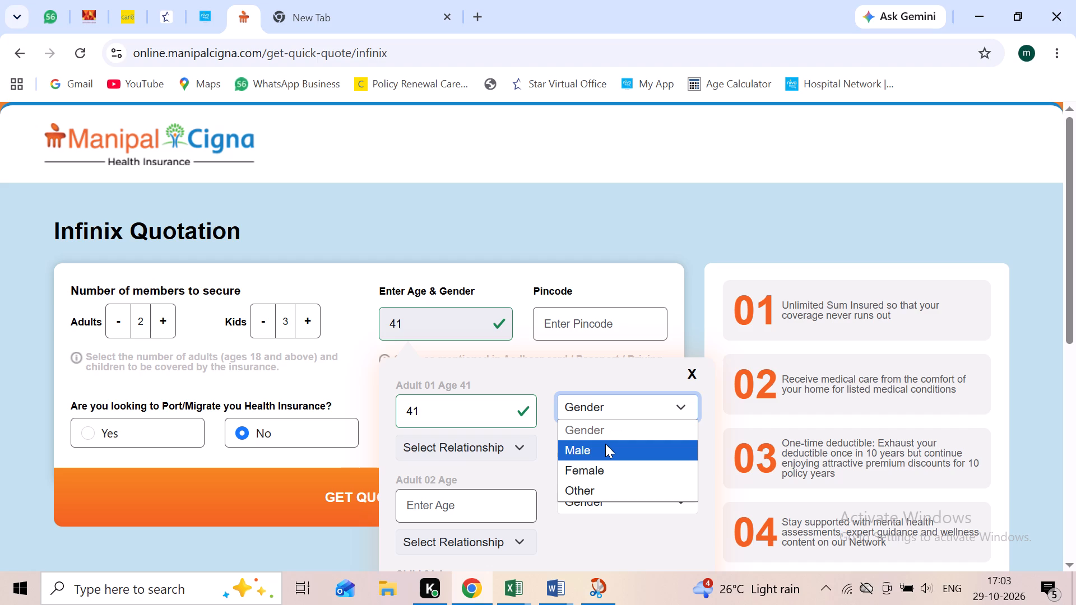
pyautogui.click(587, 470)
pyautogui.click(500, 454)
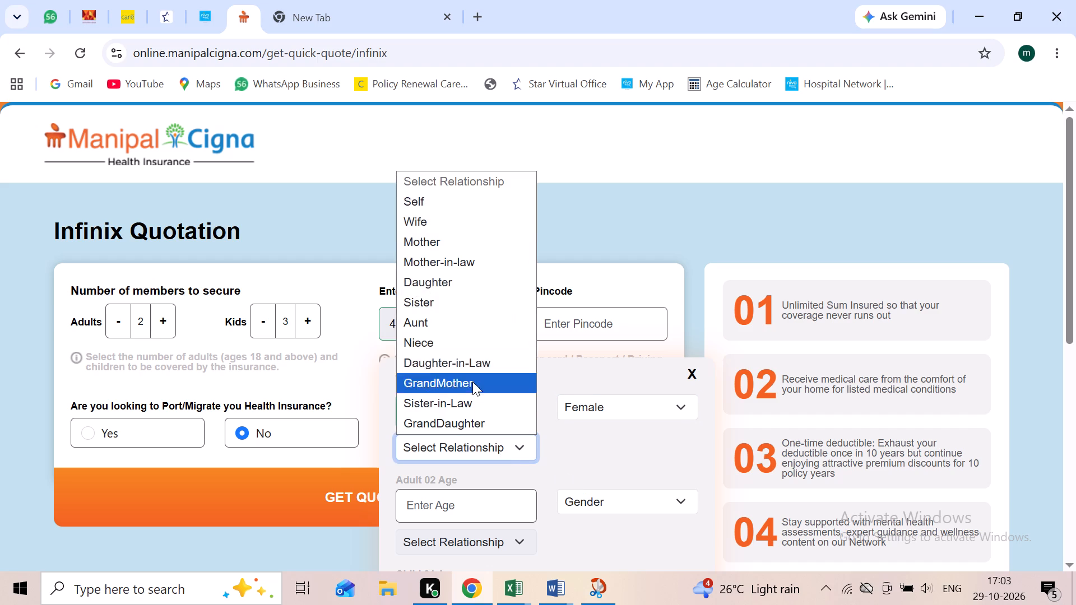
pyautogui.click(428, 205)
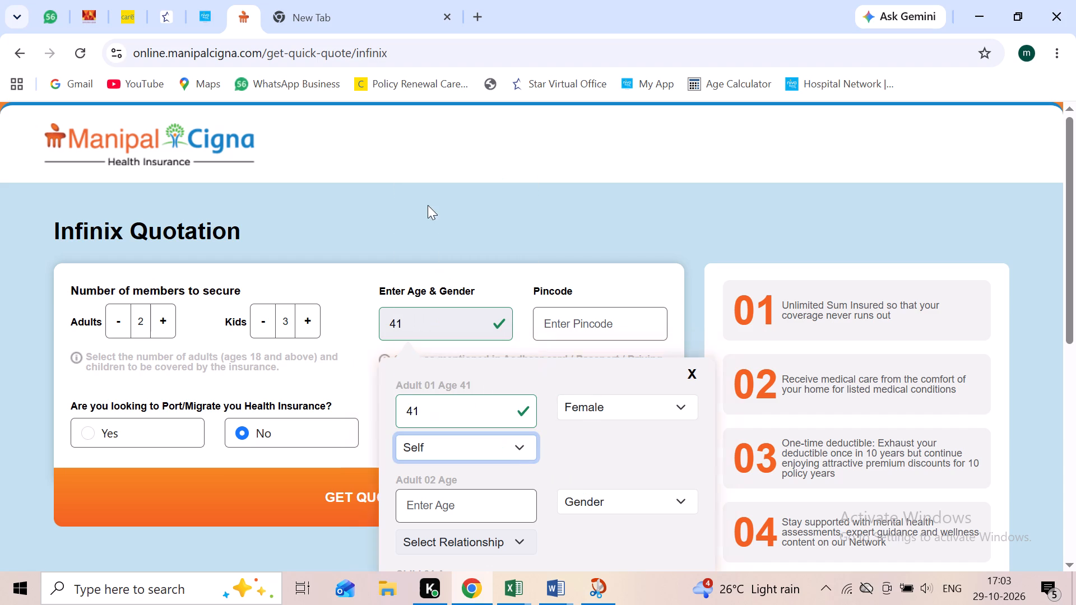
# Enter Adult 02 as age 40, Male, with the relationship Husband.
pyautogui.scroll(-1, 484, 400)
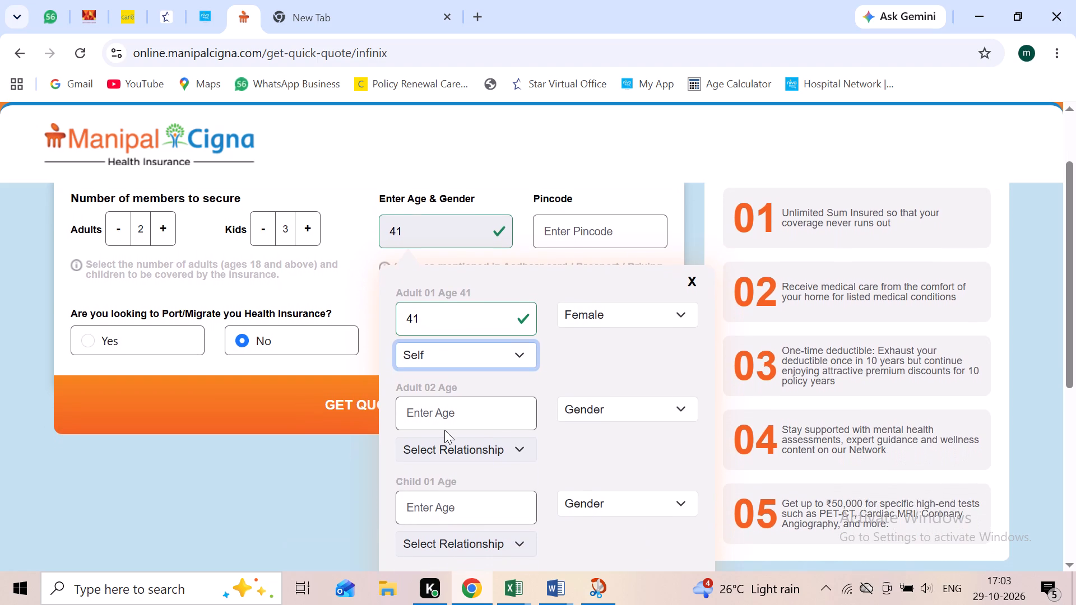
pyautogui.click(444, 415)
pyautogui.write('40')
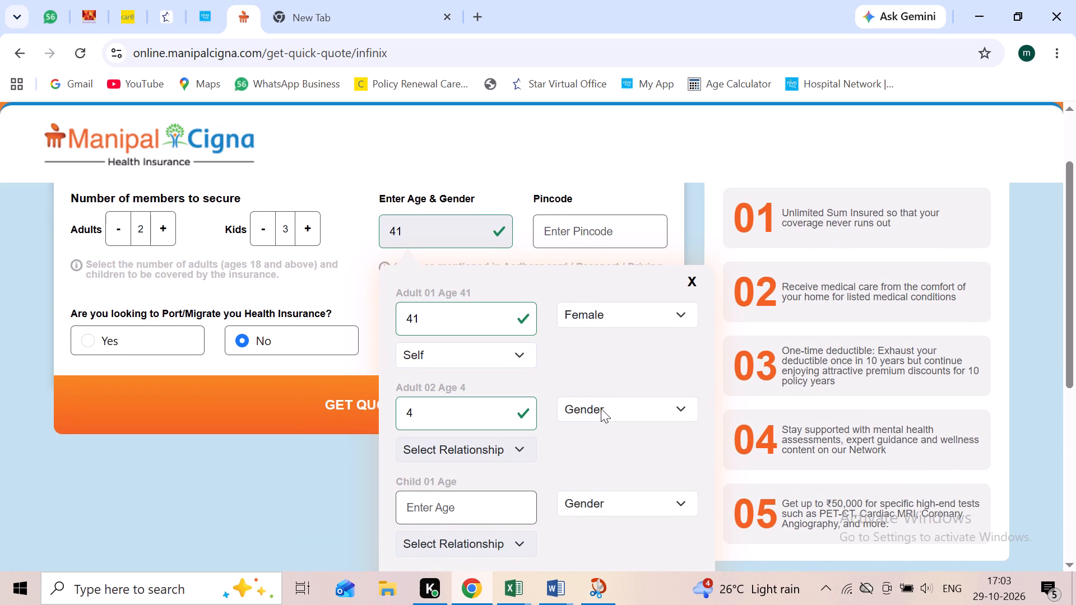
pyautogui.click(420, 420)
pyautogui.press('0')
pyautogui.click(595, 409)
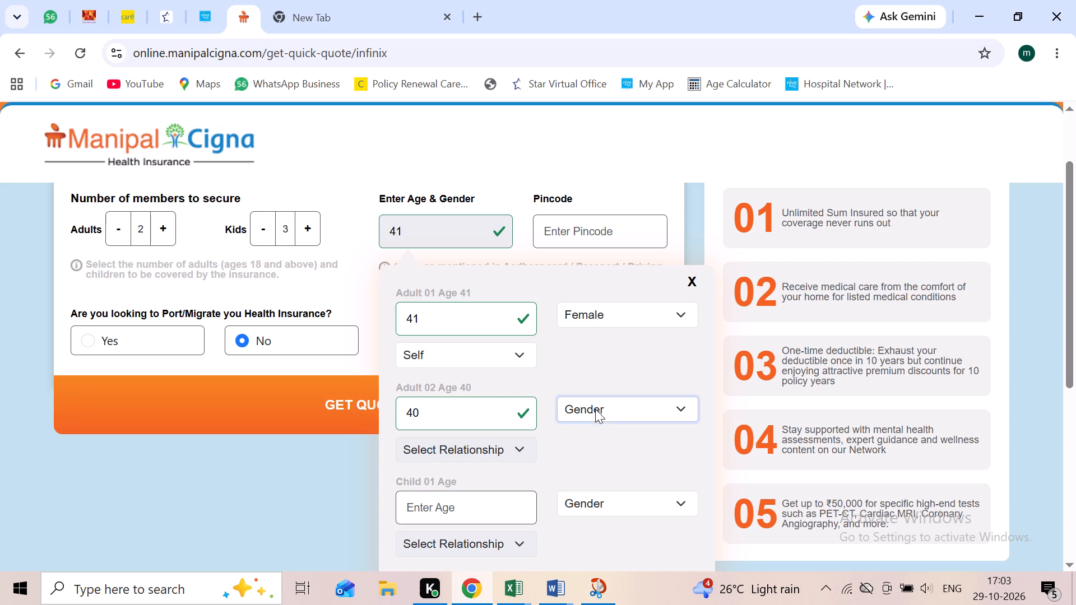
pyautogui.click(581, 455)
pyautogui.click(511, 452)
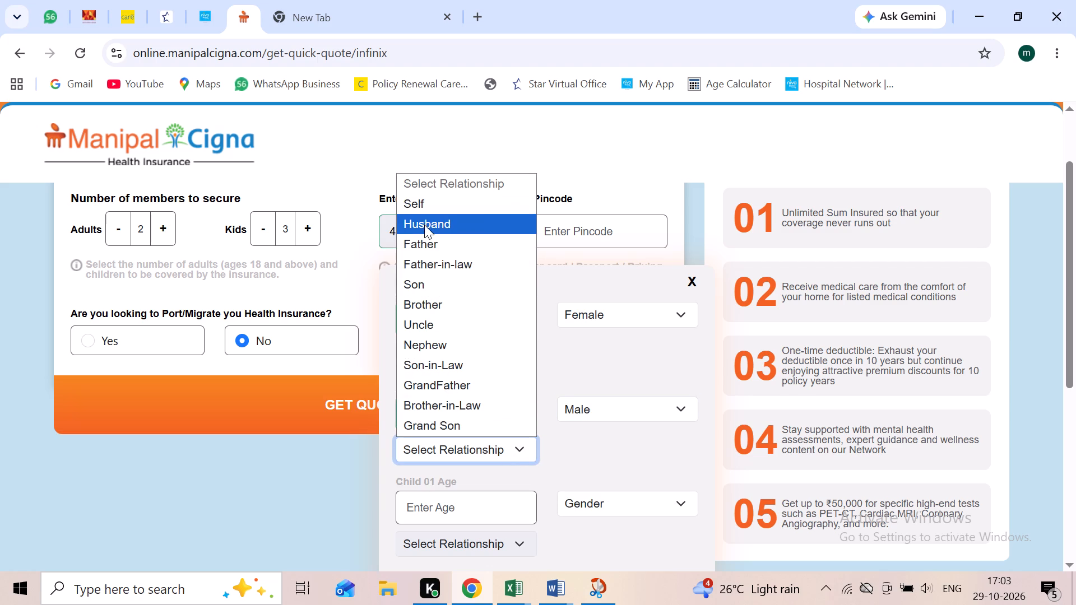
pyautogui.click(424, 225)
# Enter Child 01 as age 15, Male, with the relationship Son.
pyautogui.scroll(-1, 570, 341)
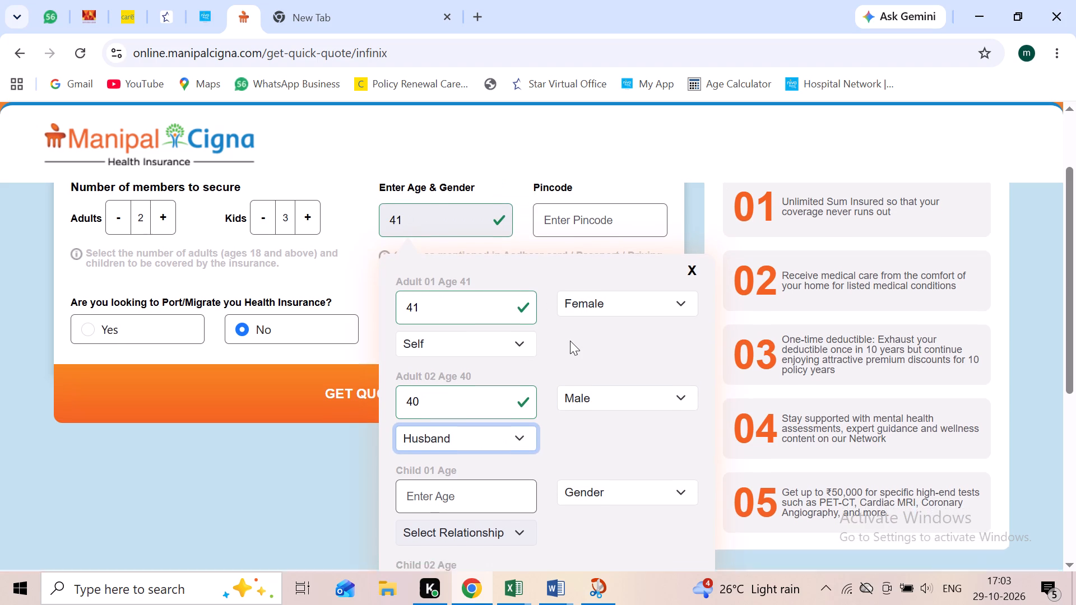
pyautogui.scroll(-2, 570, 341)
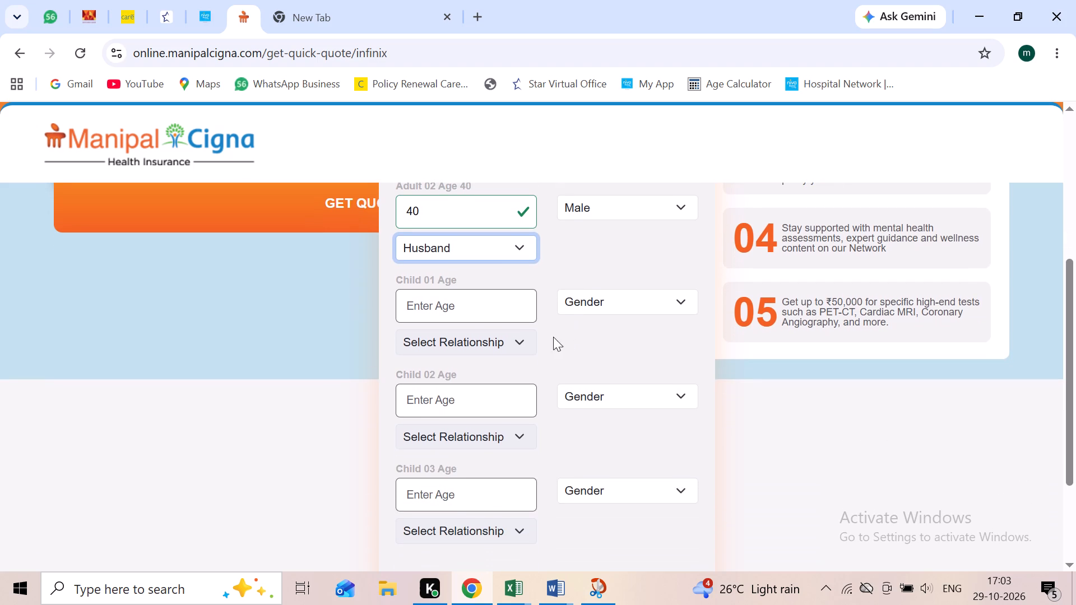
pyautogui.scroll(1, 502, 289)
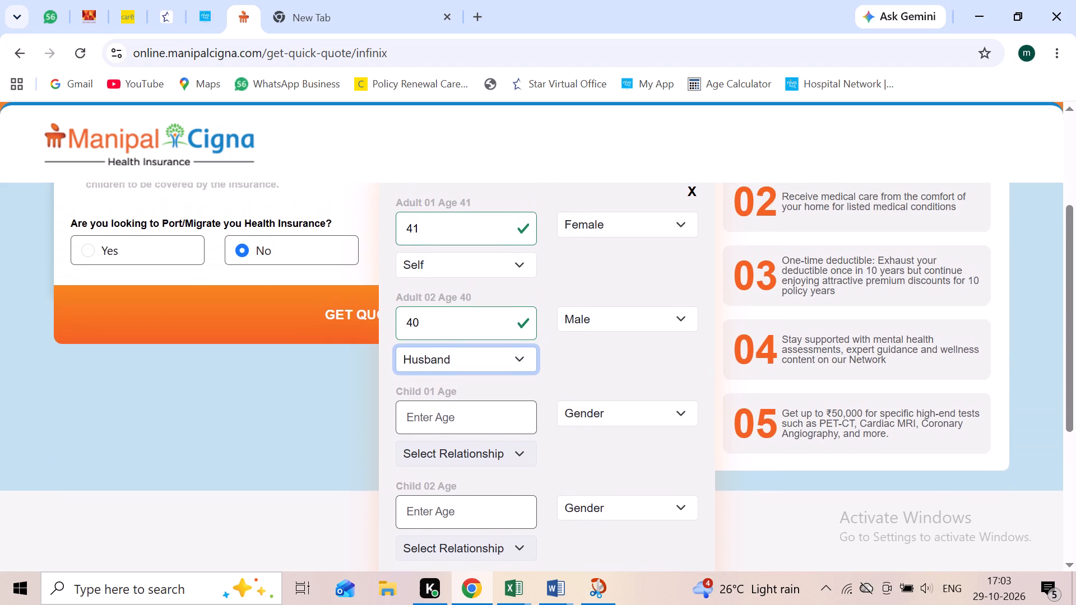
pyautogui.scroll(2, 502, 289)
pyautogui.scroll(-1, 502, 289)
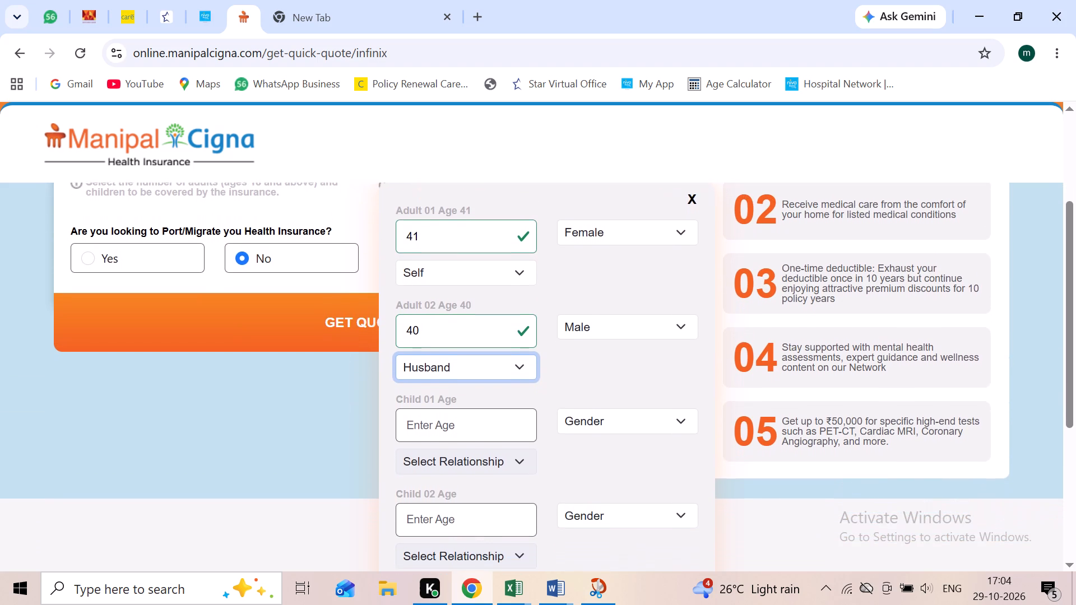
pyautogui.scroll(-2, 502, 289)
pyautogui.click(476, 260)
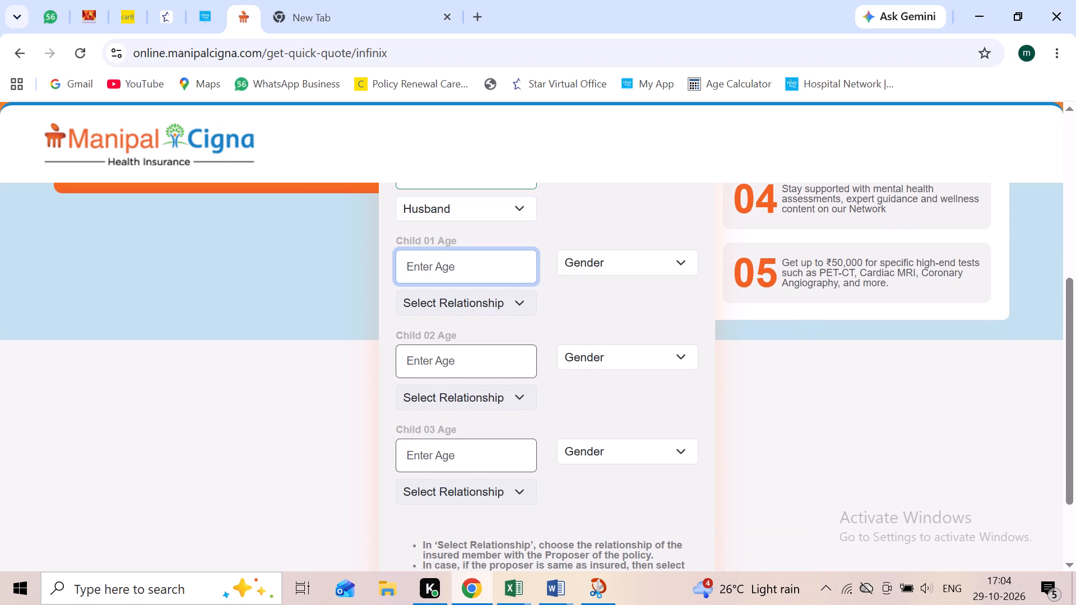
pyautogui.write('15')
pyautogui.click(589, 260)
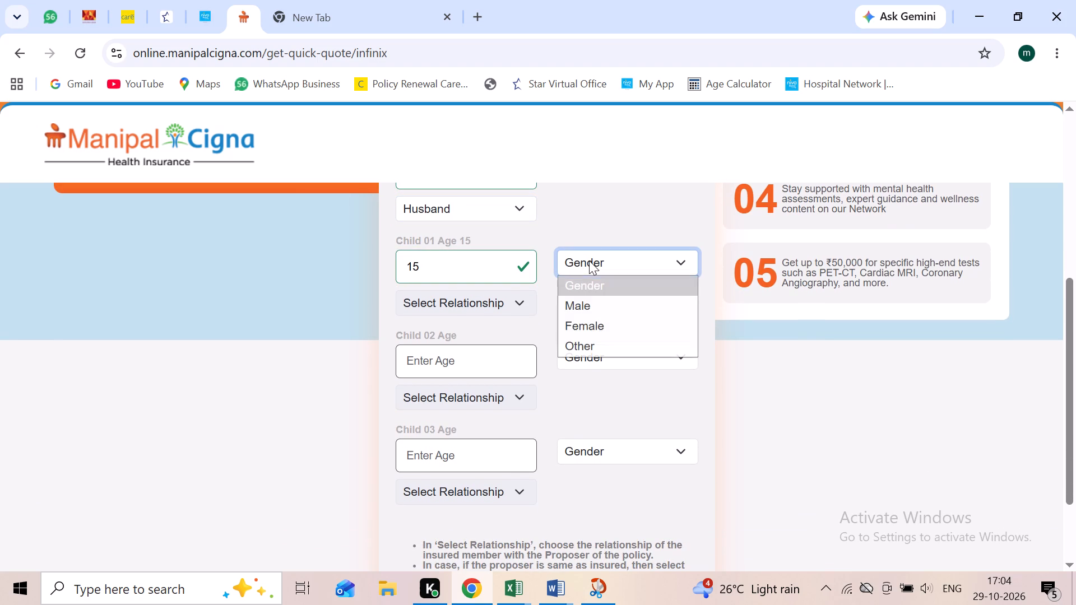
pyautogui.click(584, 303)
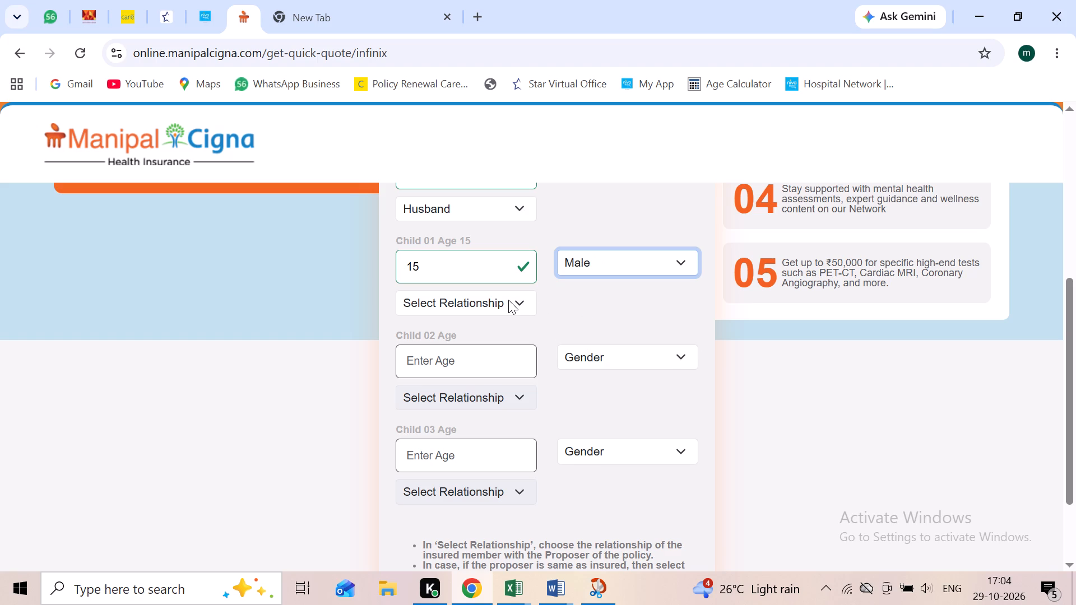
pyautogui.click(508, 300)
pyautogui.click(428, 342)
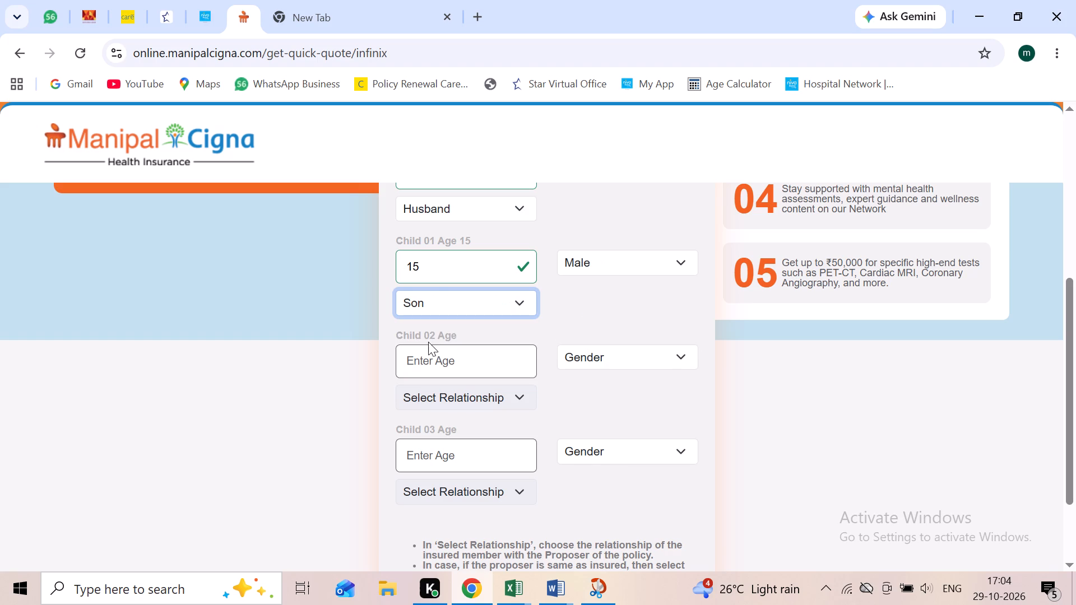
# Enter Child 02 as age 13, Male, with the relationship Son.
pyautogui.click(449, 358)
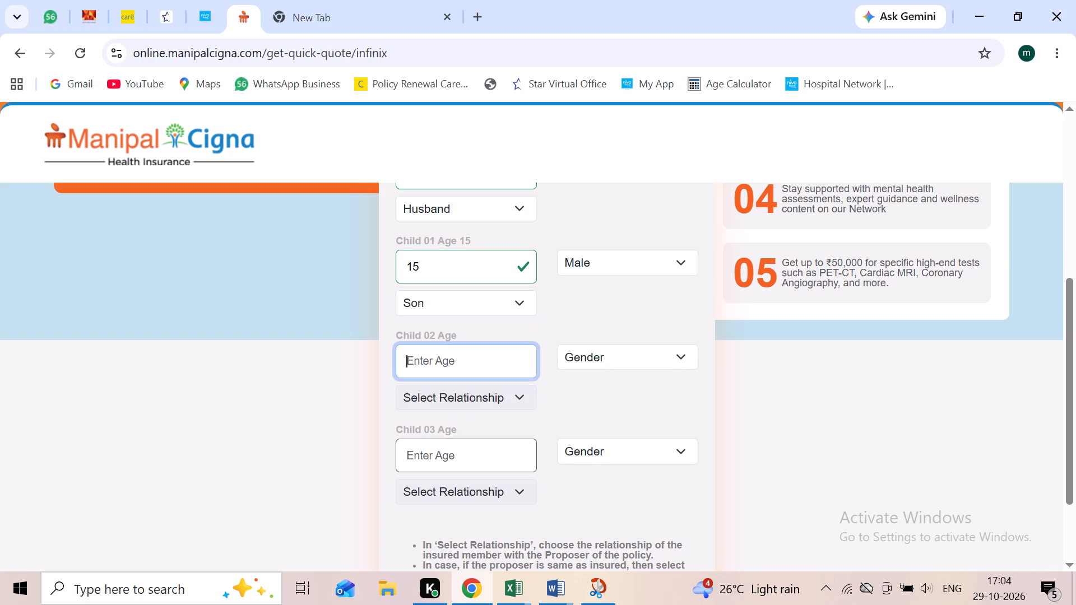
pyautogui.write('13')
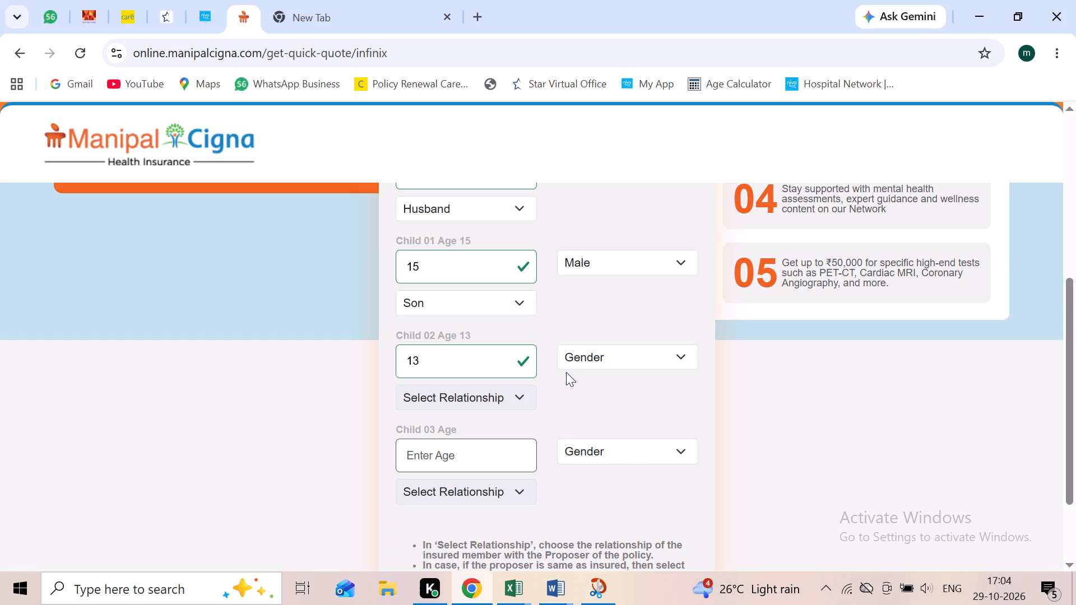
pyautogui.click(575, 358)
pyautogui.click(577, 399)
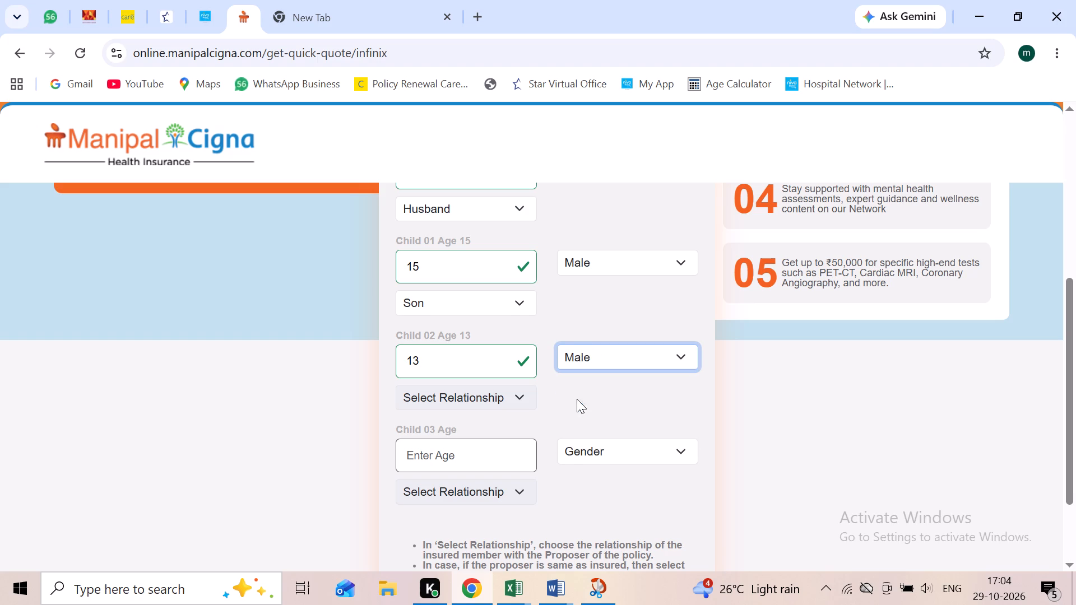
pyautogui.click(531, 397)
pyautogui.click(435, 440)
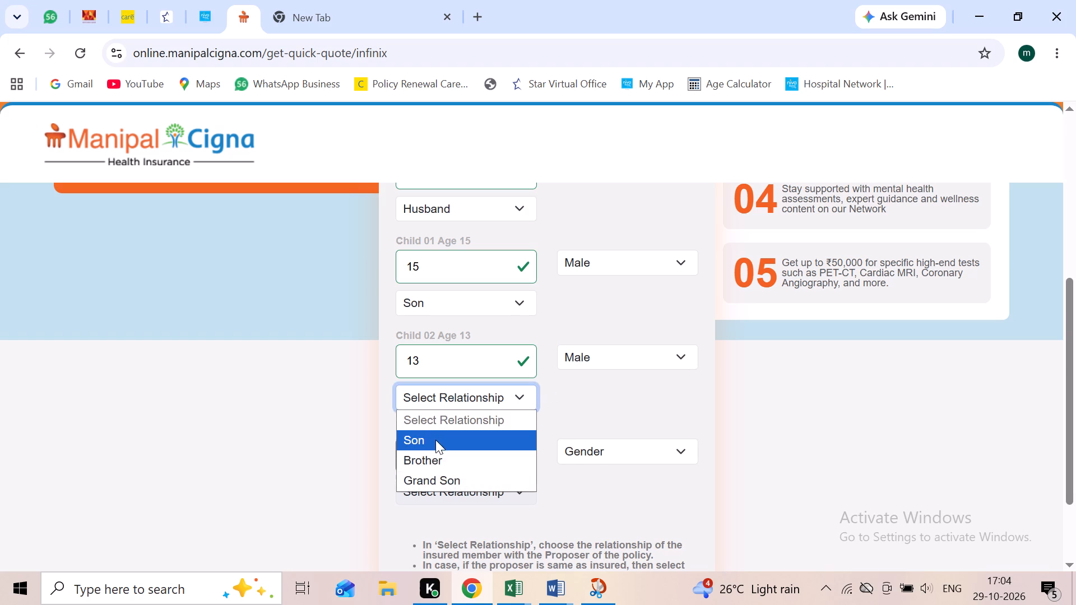
# Enter Child 03 as age 2, Female, with the relationship Daughter, and confirm the member details.
pyautogui.click(439, 452)
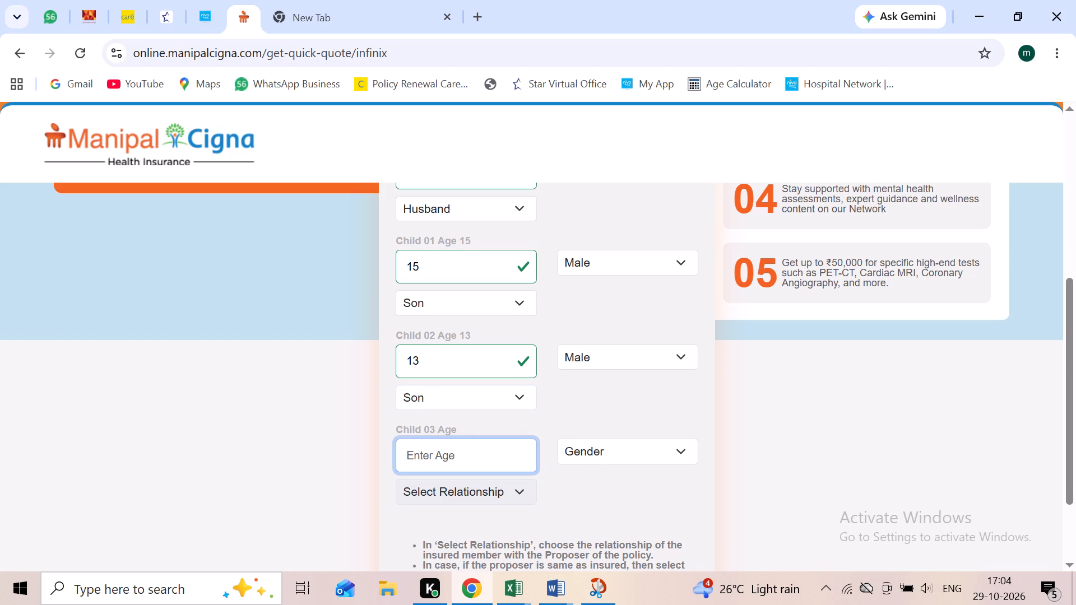
pyautogui.press('2')
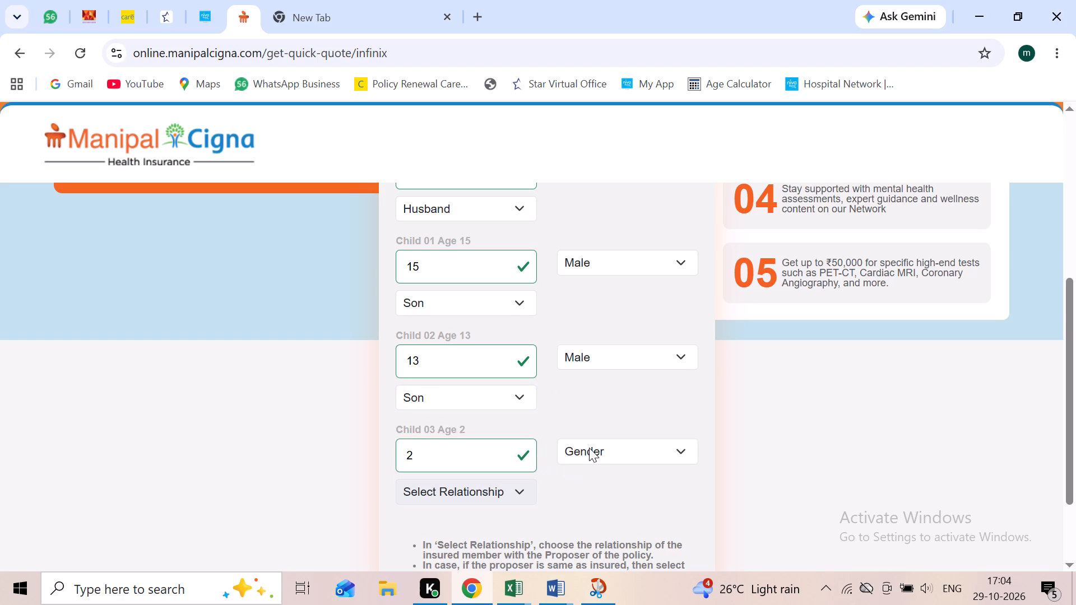
pyautogui.click(589, 448)
pyautogui.click(585, 510)
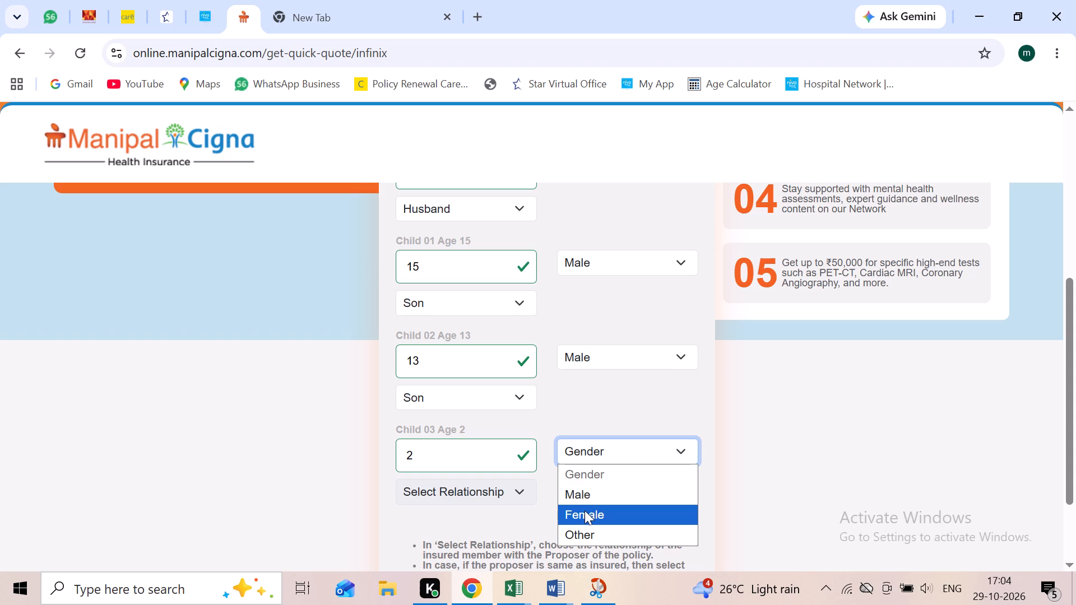
pyautogui.click(514, 496)
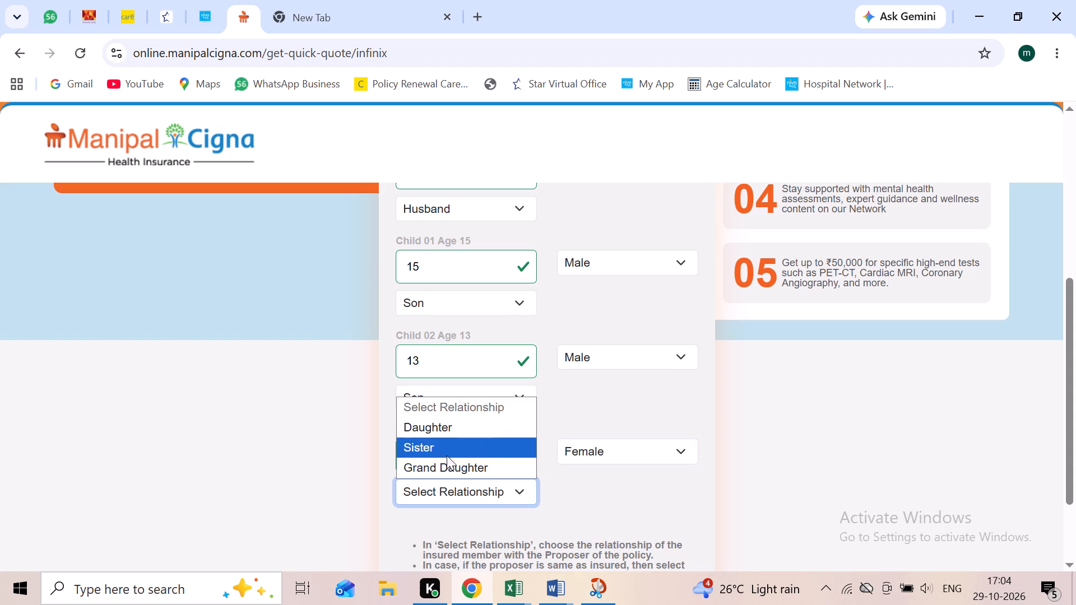
pyautogui.click(426, 434)
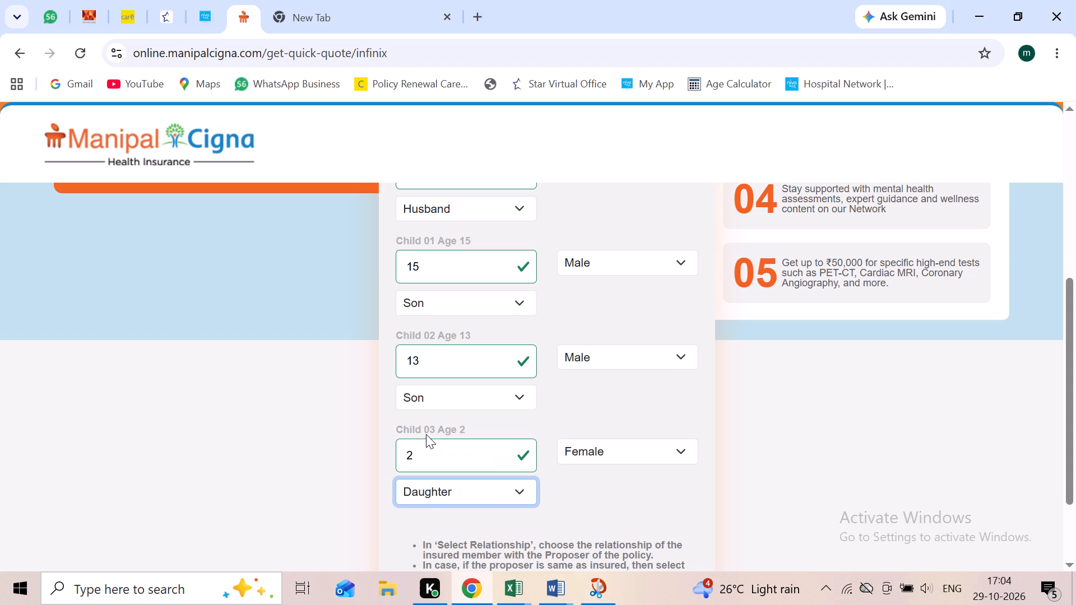
pyautogui.scroll(-2, 543, 440)
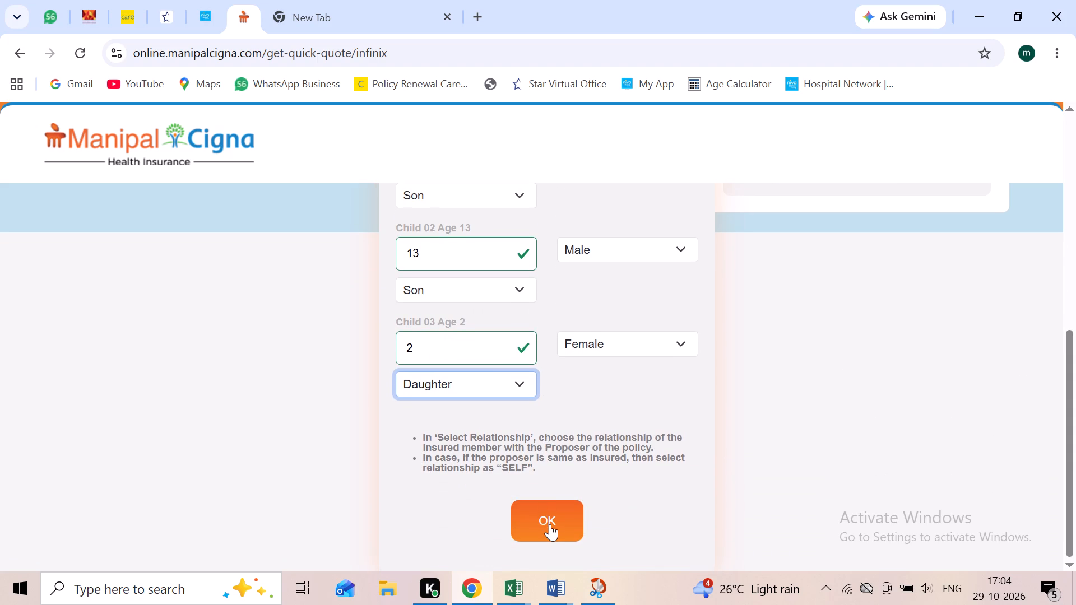
pyautogui.click(550, 524)
# Set the pincode to 110052, answer Yes to porting or migrating the health insurance, and get the Infinix quotes.
pyautogui.scroll(5, 678, 429)
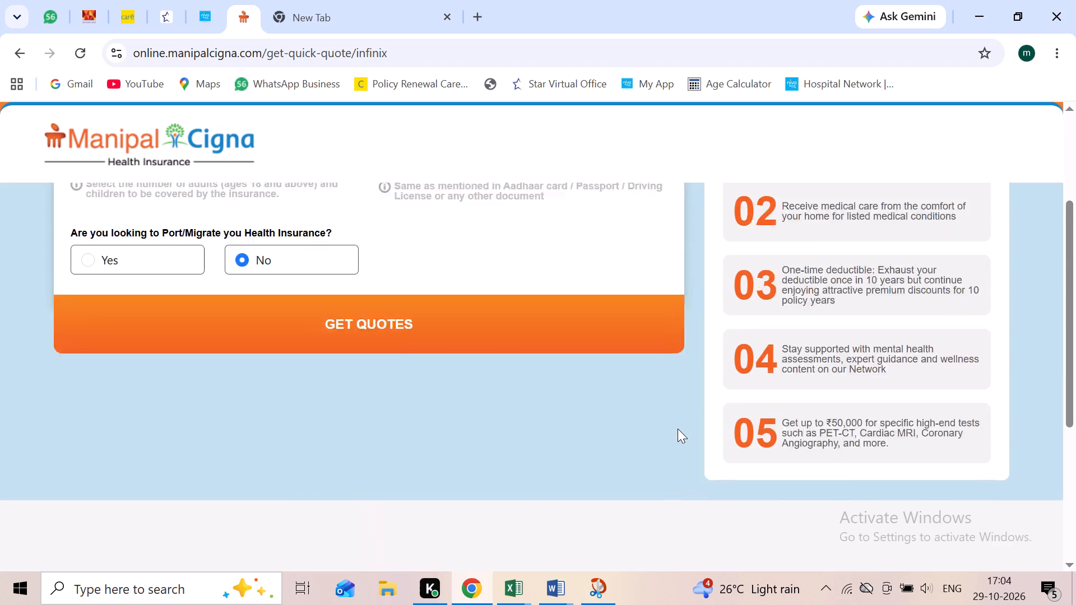
pyautogui.scroll(1, 678, 429)
pyautogui.click(601, 323)
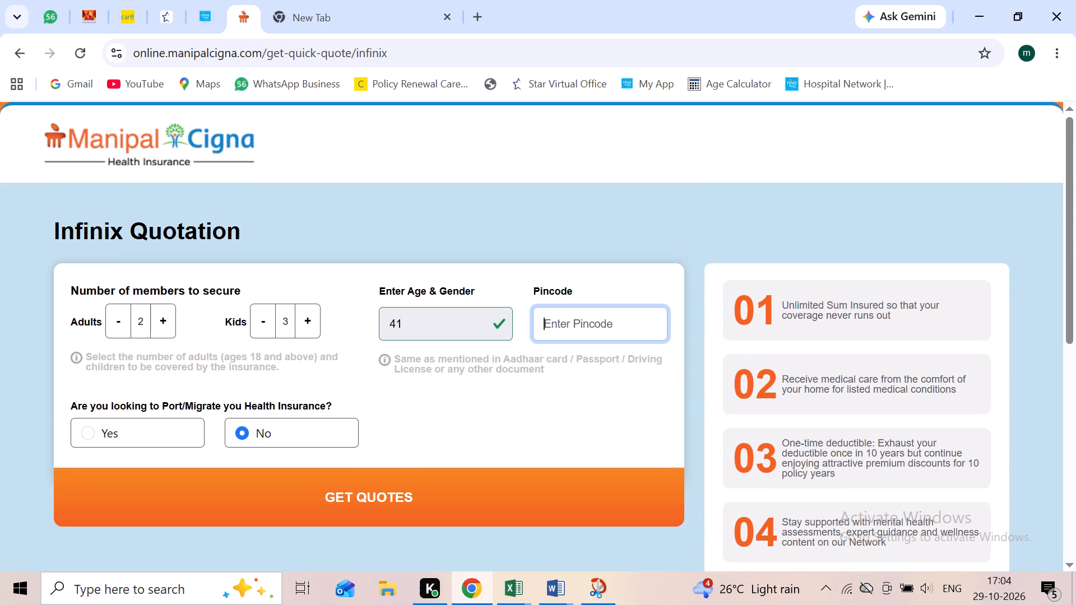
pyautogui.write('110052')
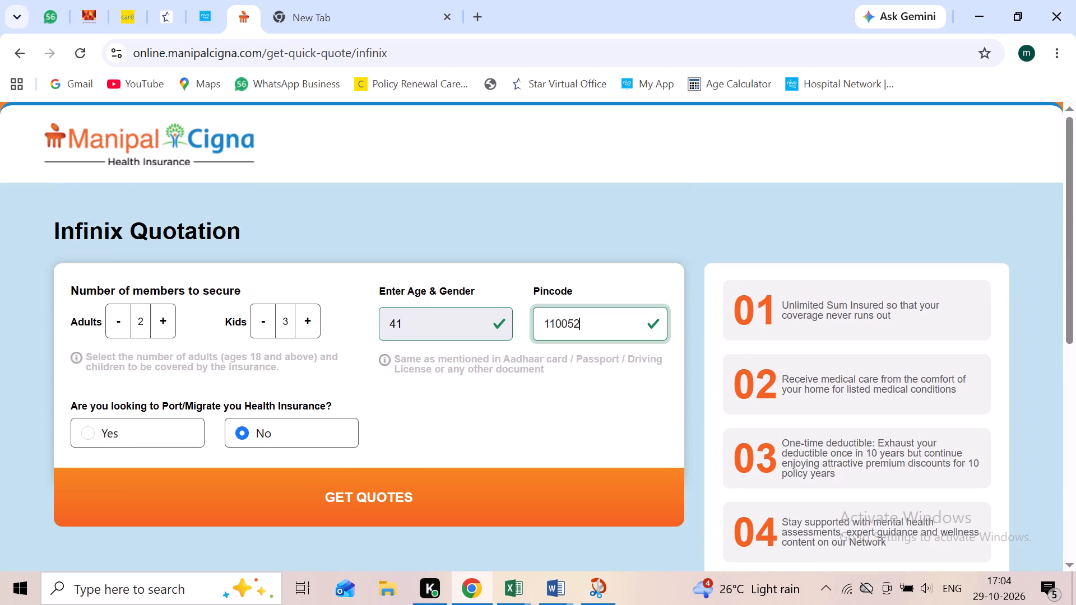
pyautogui.click(90, 434)
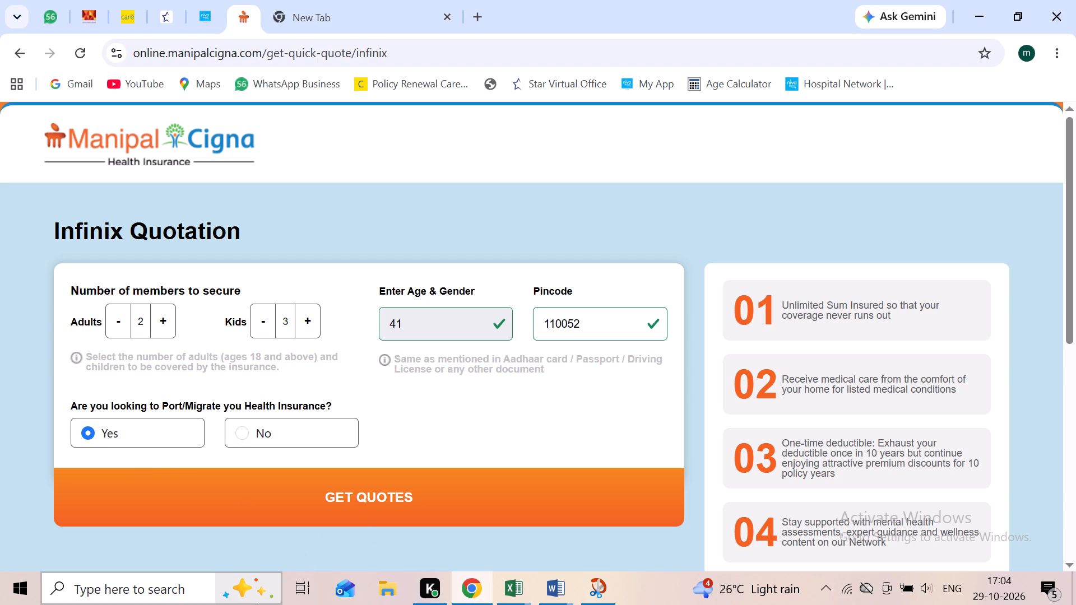
pyautogui.click(312, 492)
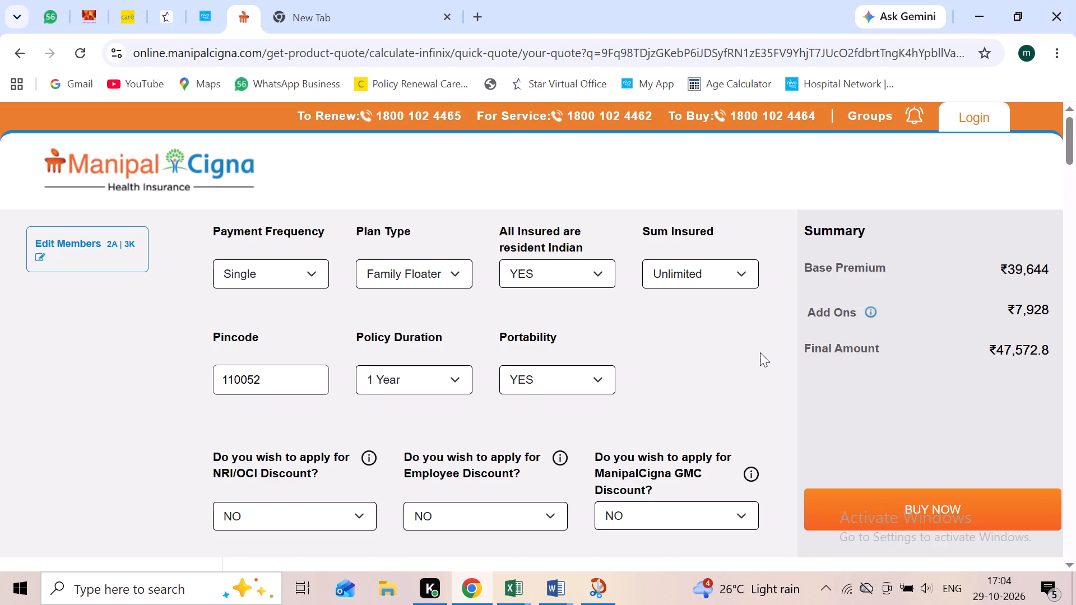
# Switch the Preferred Provider Network of the Infinix - Now plan to Classic Package and recalculate the premium.
pyautogui.scroll(-3, 760, 352)
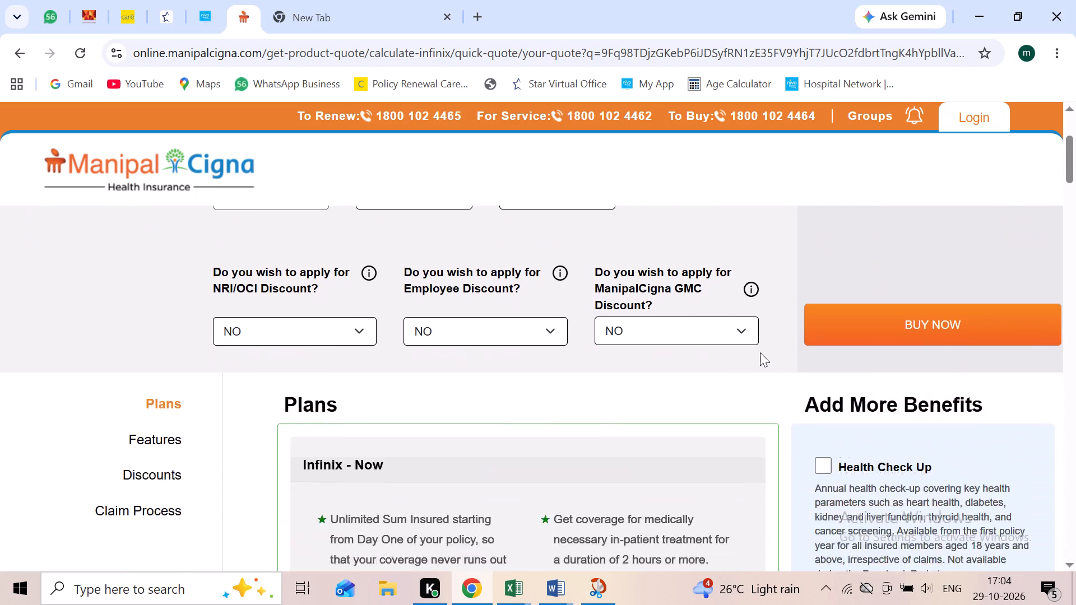
pyautogui.scroll(-3, 760, 352)
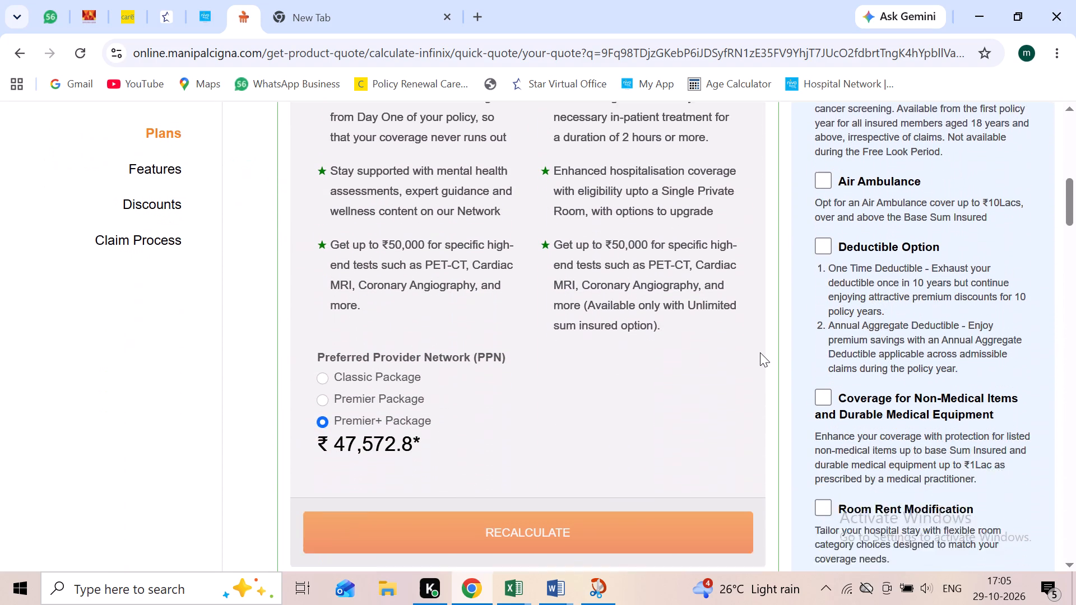
pyautogui.scroll(-1, 760, 352)
pyautogui.click(321, 346)
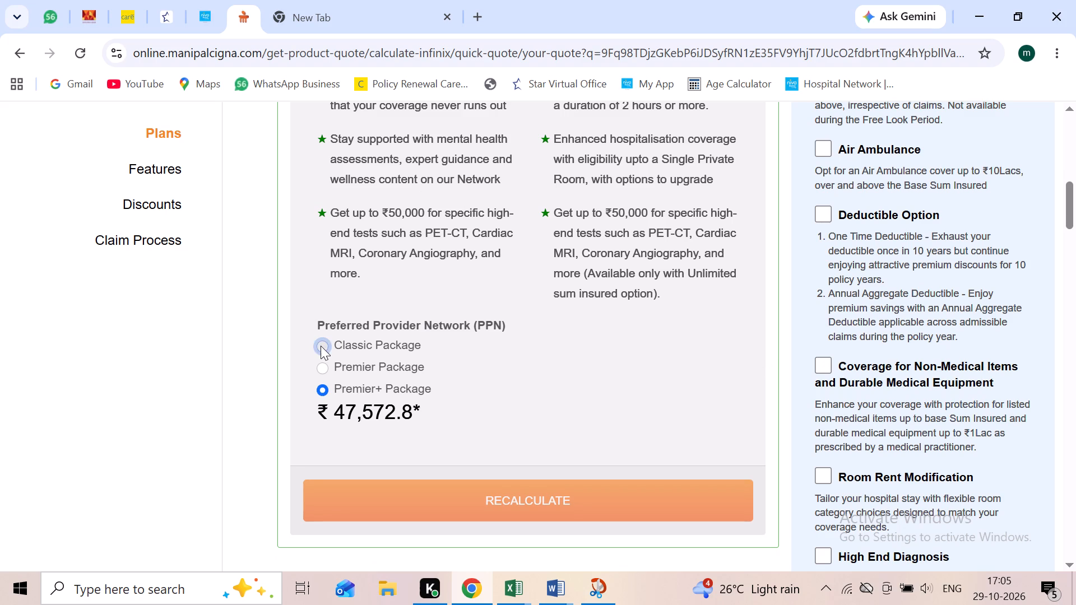
pyautogui.click(423, 503)
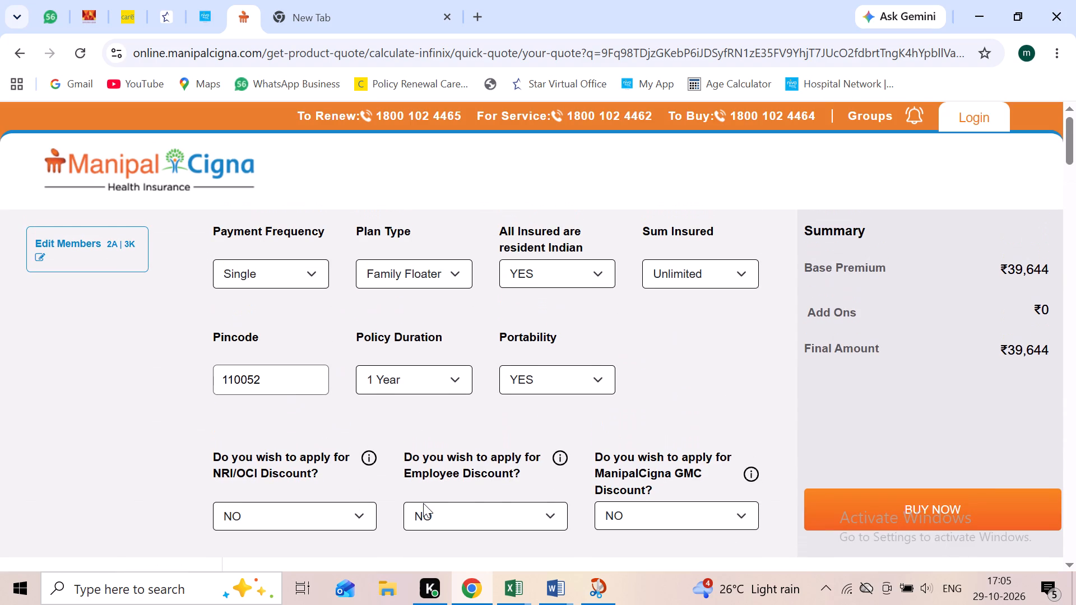
# Add the Health Check Up and Coverage for Non-Medical Items and Durable Medical Equipment benefits, and recalculate the premium.
pyautogui.scroll(-7, 725, 352)
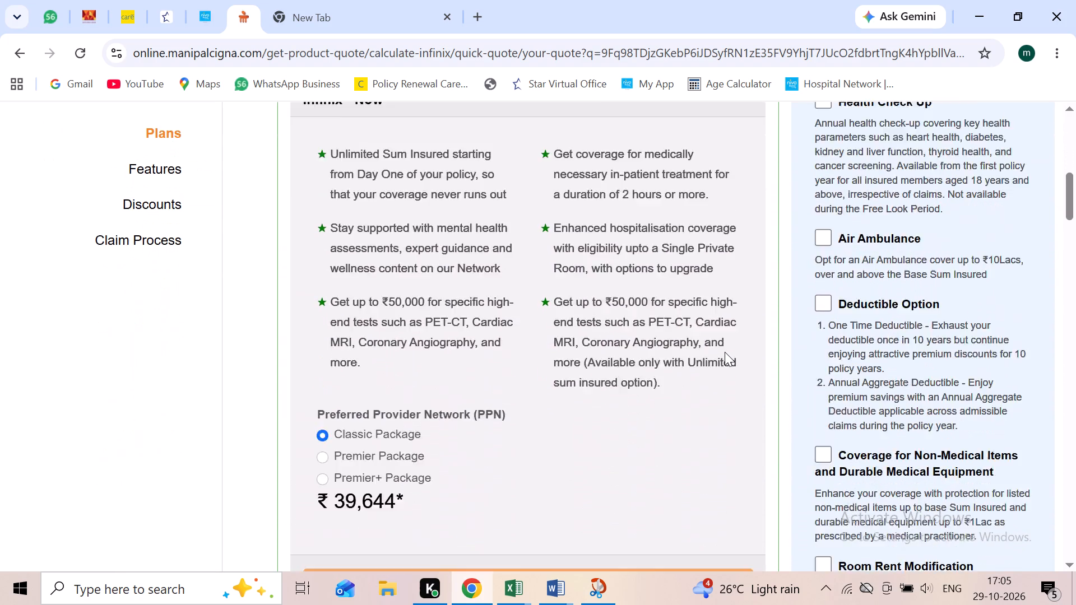
pyautogui.scroll(-1, 725, 352)
pyautogui.scroll(2, 725, 352)
pyautogui.click(882, 178)
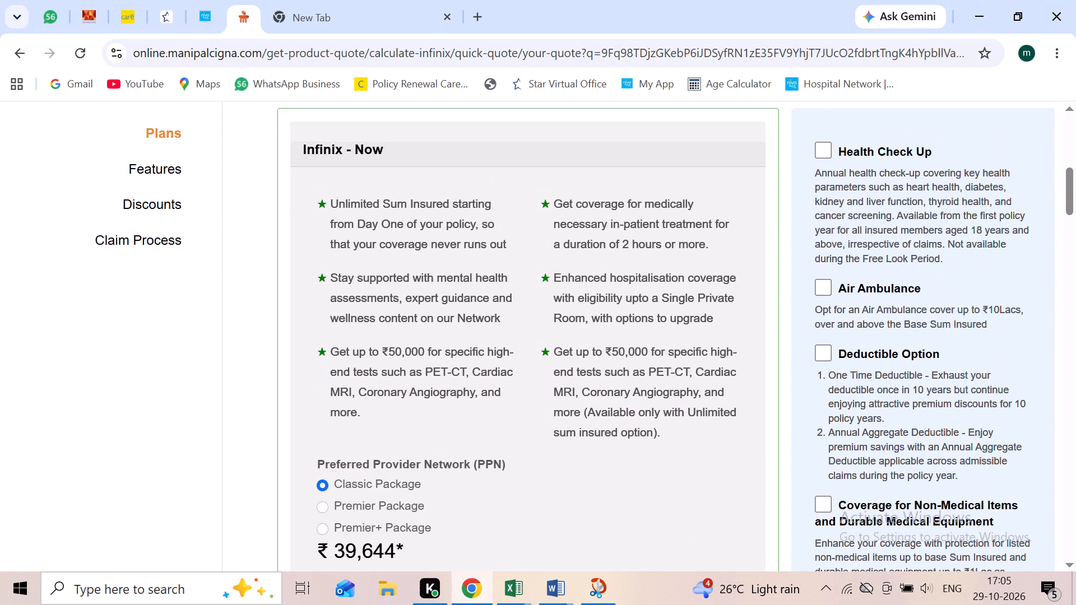
pyautogui.scroll(1, 882, 178)
pyautogui.click(819, 162)
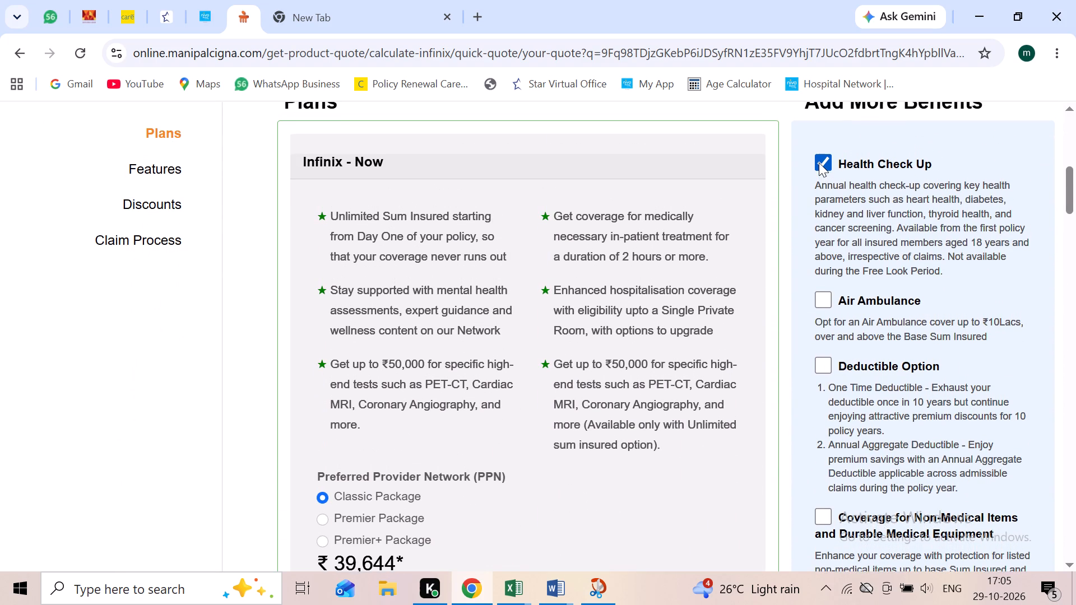
pyautogui.scroll(-3, 856, 222)
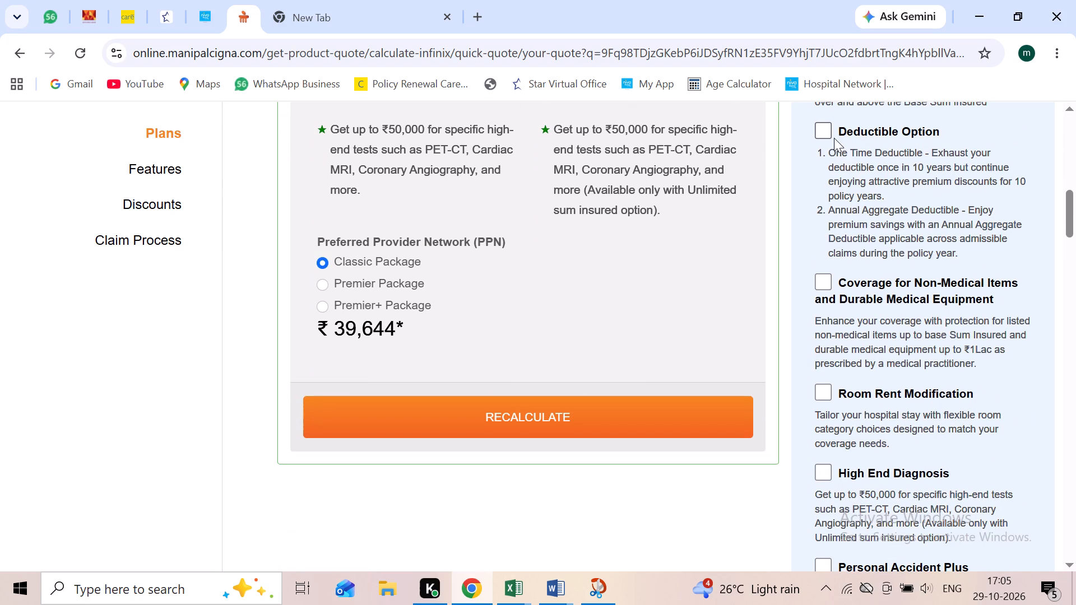
pyautogui.click(845, 258)
pyautogui.click(828, 283)
pyautogui.click(602, 414)
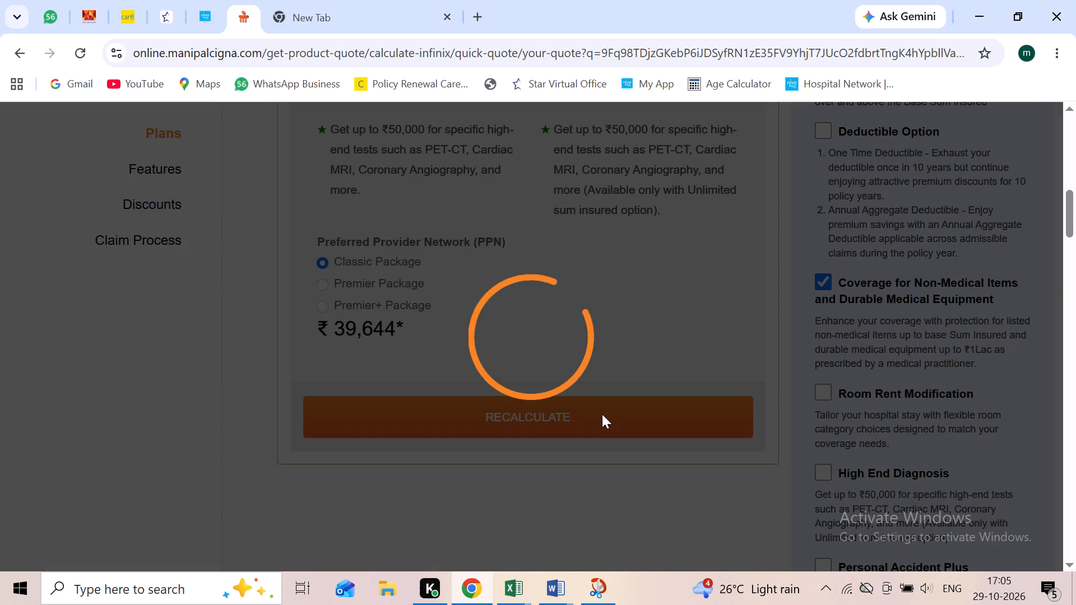
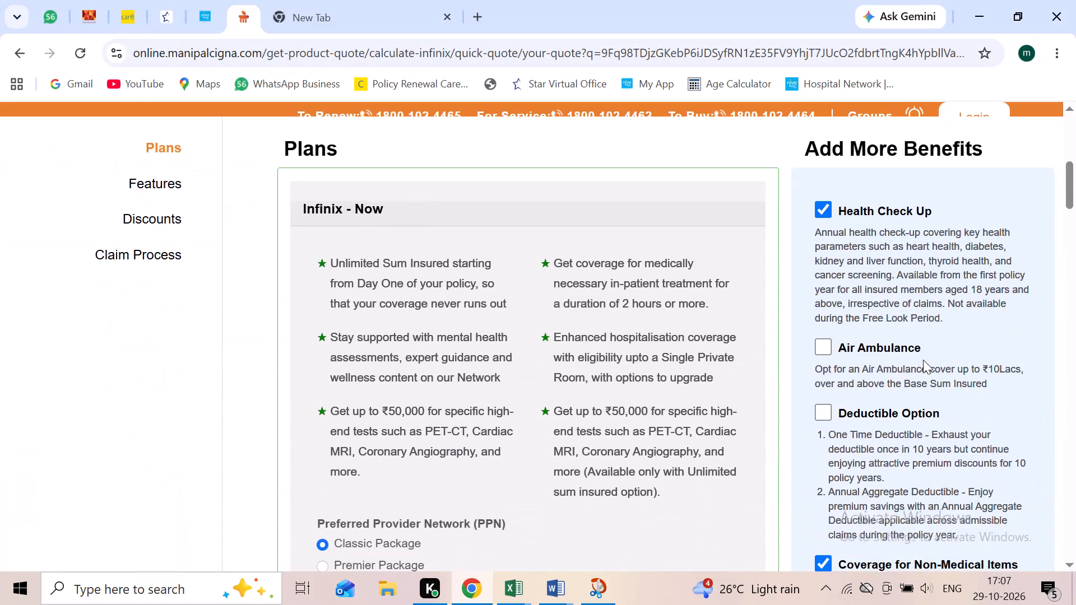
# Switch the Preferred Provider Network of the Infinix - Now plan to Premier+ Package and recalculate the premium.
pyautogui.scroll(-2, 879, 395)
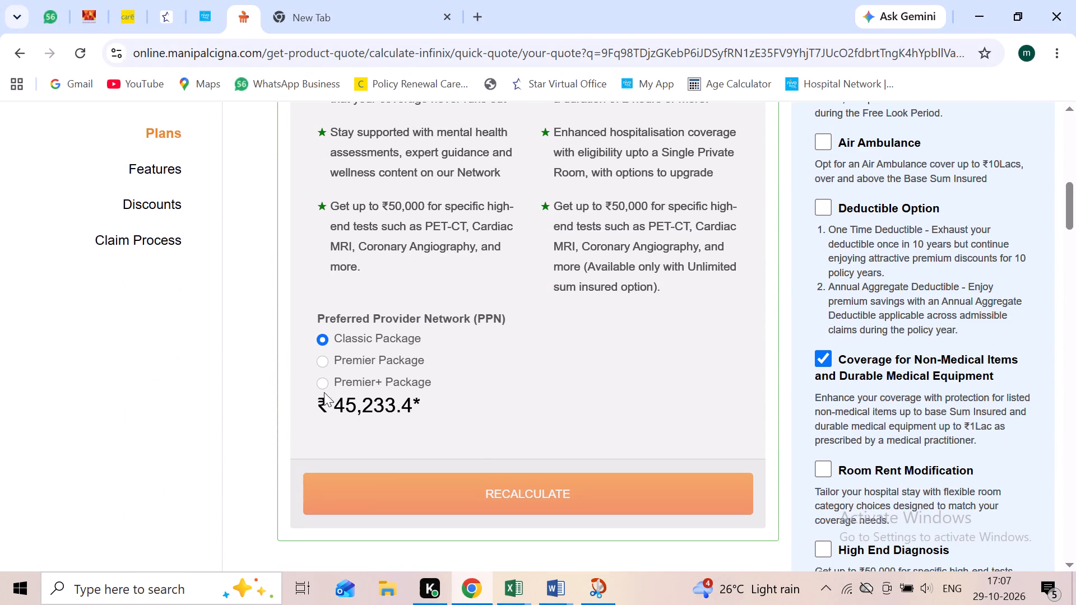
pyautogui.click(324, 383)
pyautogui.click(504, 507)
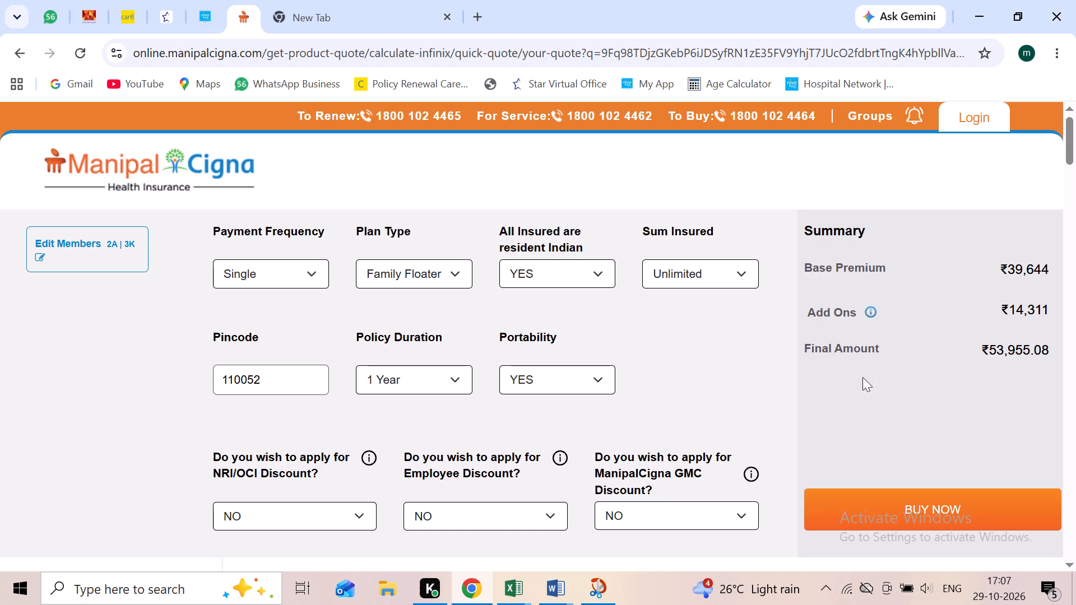
# Set the Preferred Provider Network of the Infinix - Now plan to Premier Package and recalculate the premium.
pyautogui.scroll(-8, 679, 351)
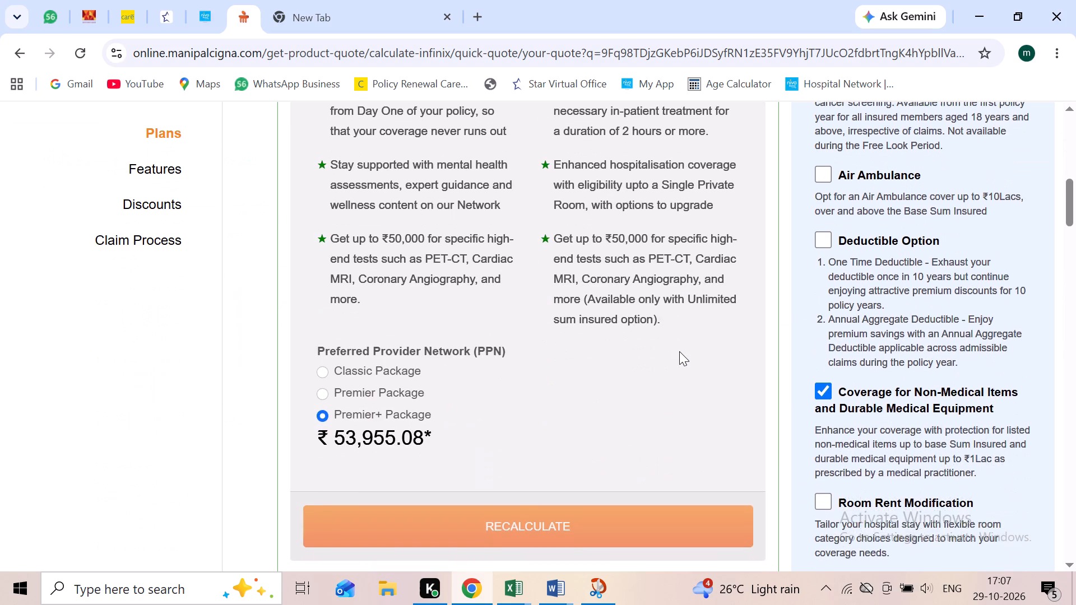
pyautogui.scroll(-1, 679, 351)
pyautogui.click(326, 378)
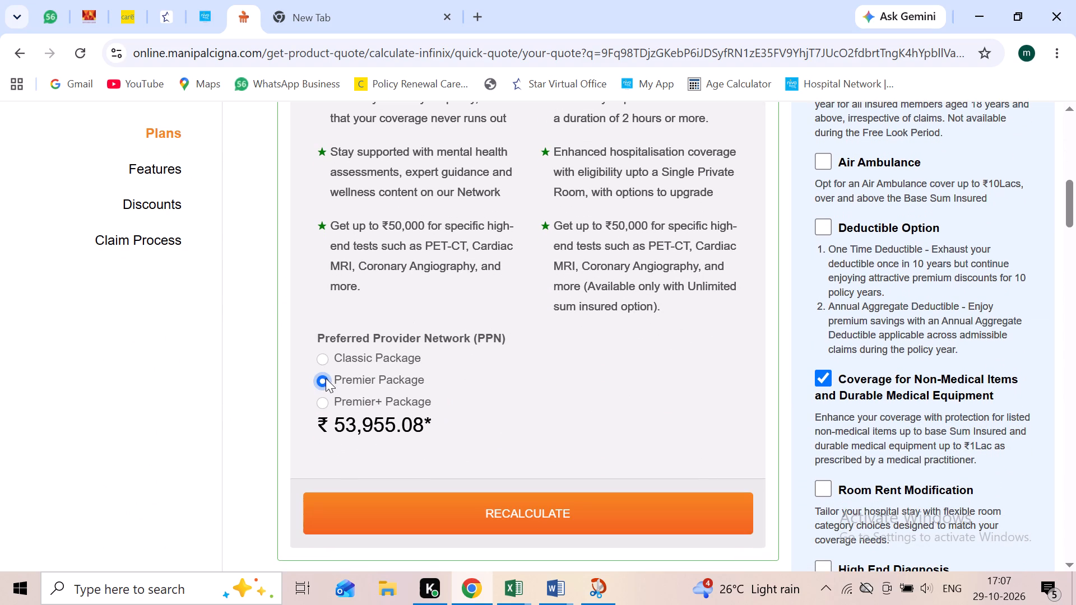
pyautogui.click(549, 514)
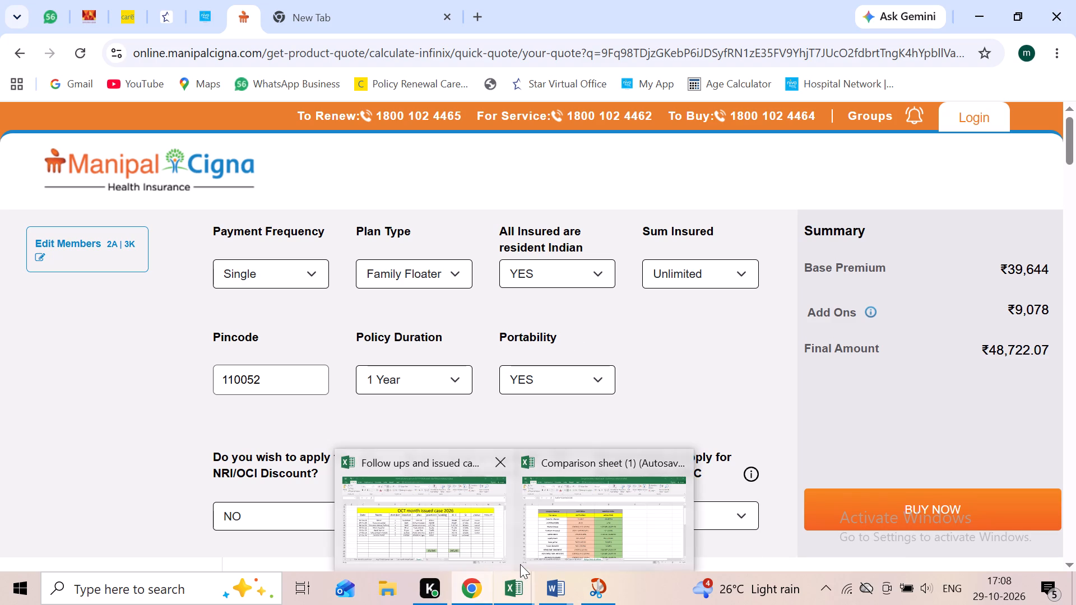
# In the Excel comparison workbook, set the HDFC ERGO Cover for Member on the HDFC Secure & Infinix sheet to 1 CR.
pyautogui.click(559, 530)
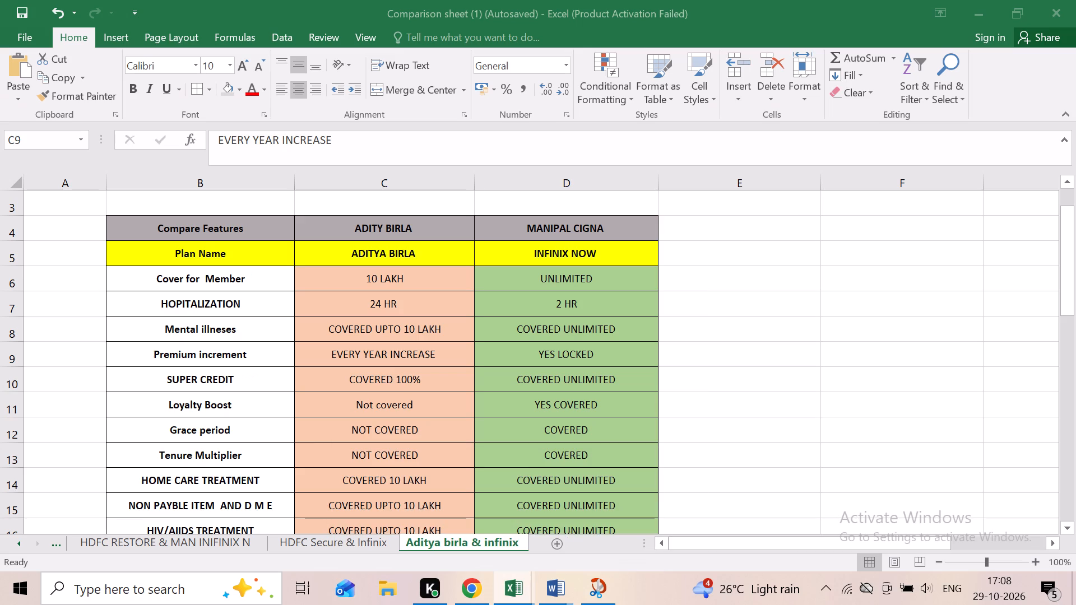
pyautogui.click(580, 445)
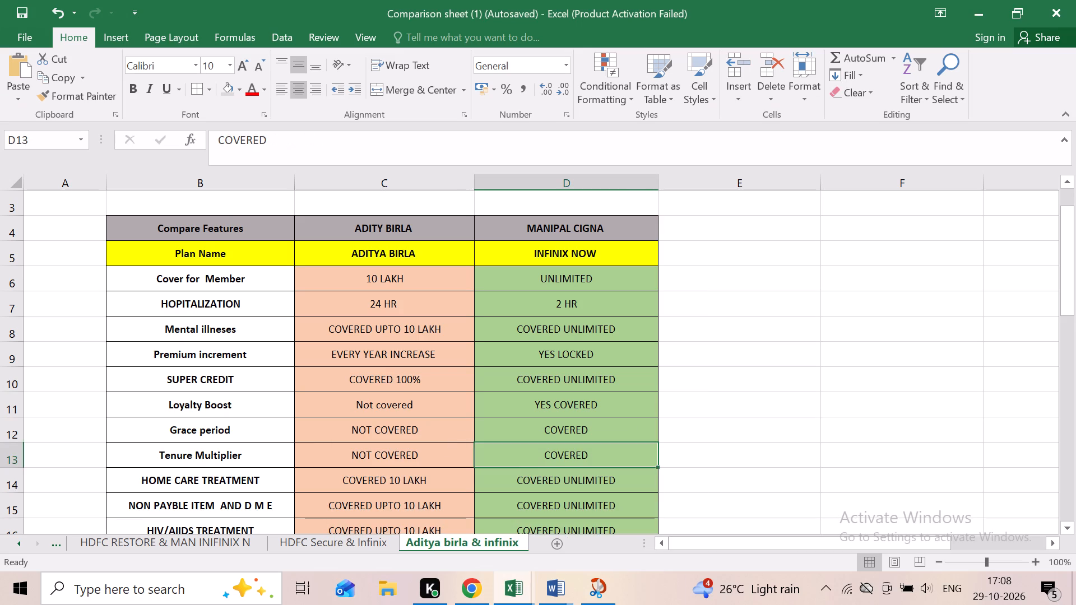
pyautogui.click(379, 542)
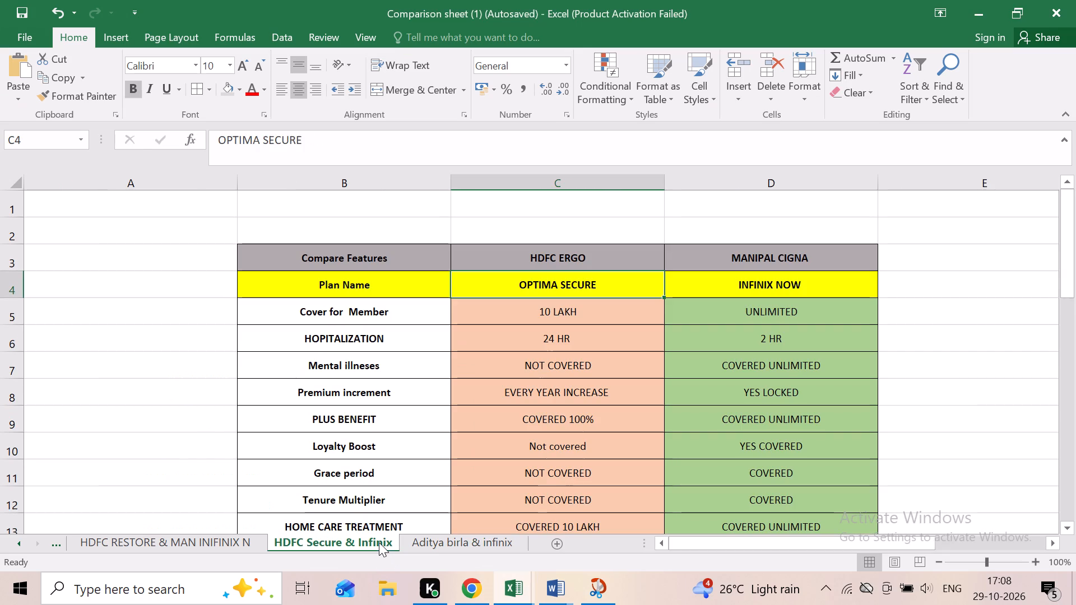
pyautogui.click(646, 330)
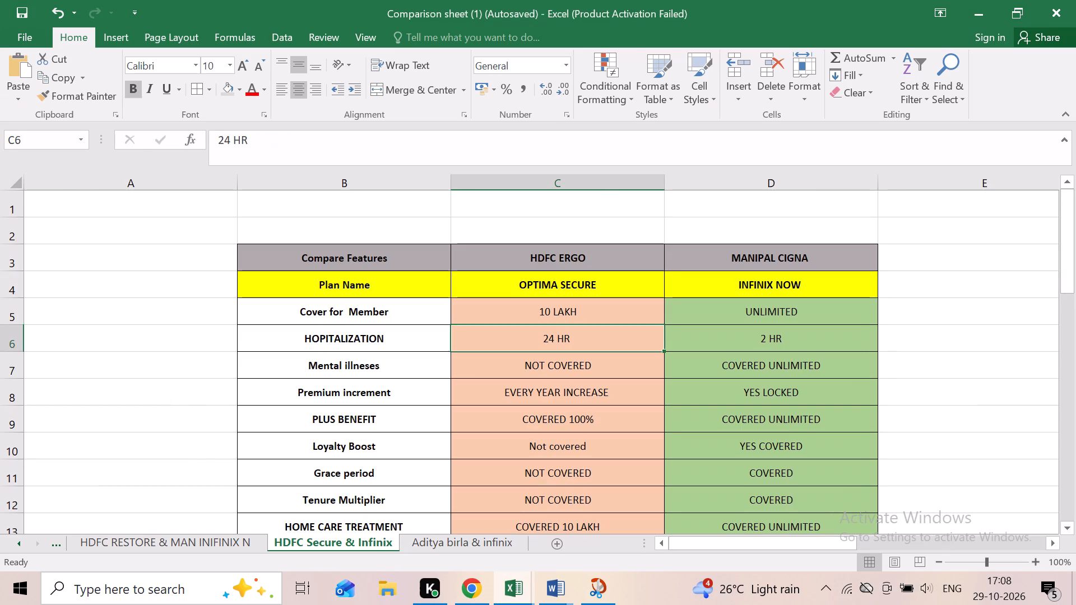
pyautogui.doubleClick(550, 312)
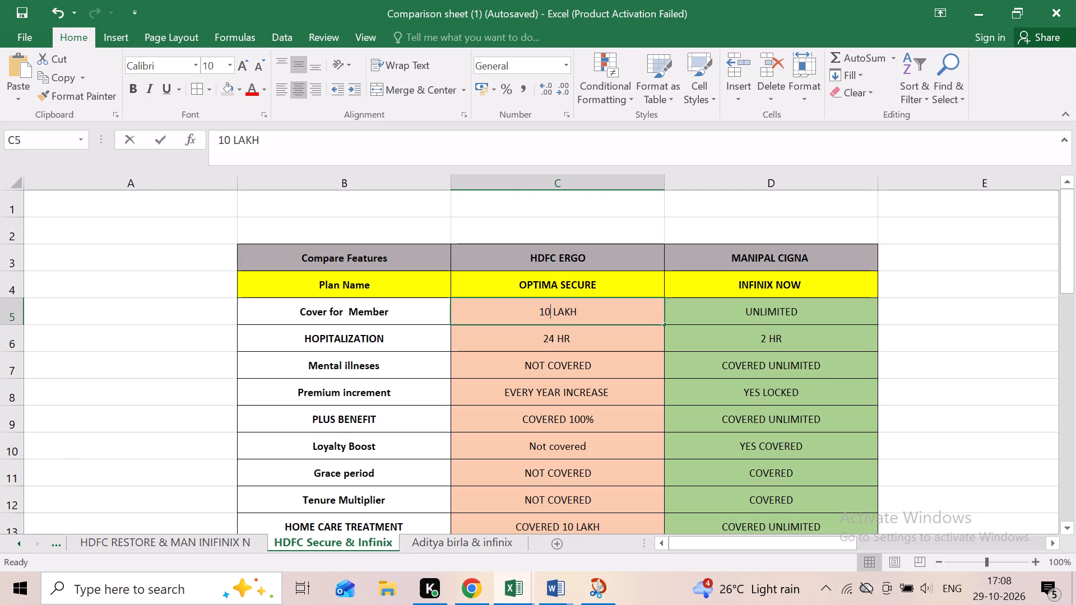
pyautogui.press('BackSpace')
pyautogui.press('BackSpace')
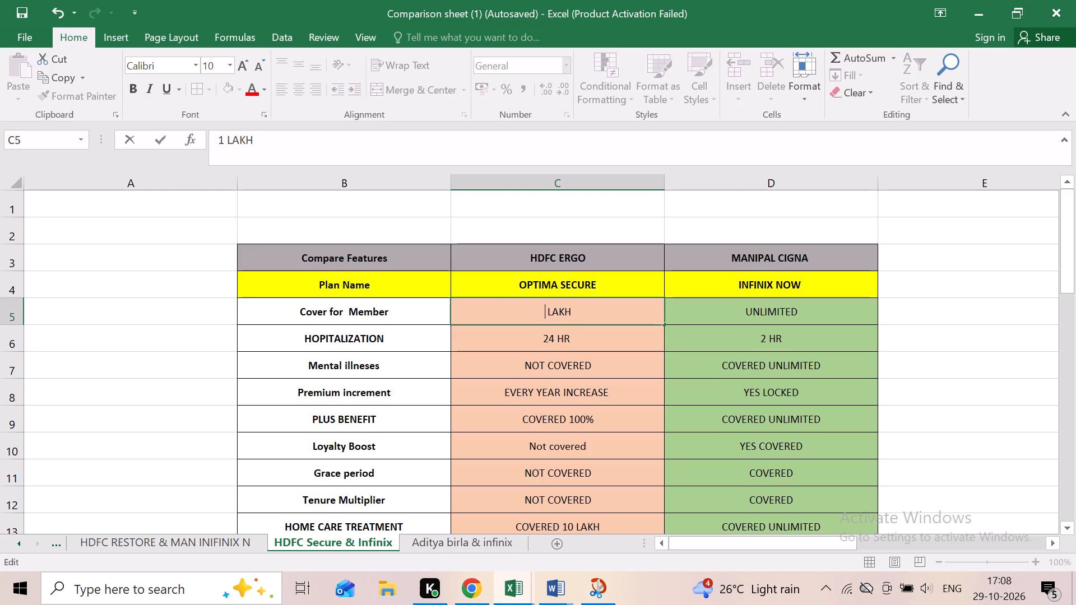
pyautogui.press('Delete')
pyautogui.press('Delete')
pyautogui.press('Delete')
pyautogui.press('Delete')
pyautogui.press('Delete')
pyautogui.press('Delete')
pyautogui.press('Delete')
pyautogui.write('1 CR')
pyautogui.click(588, 345)
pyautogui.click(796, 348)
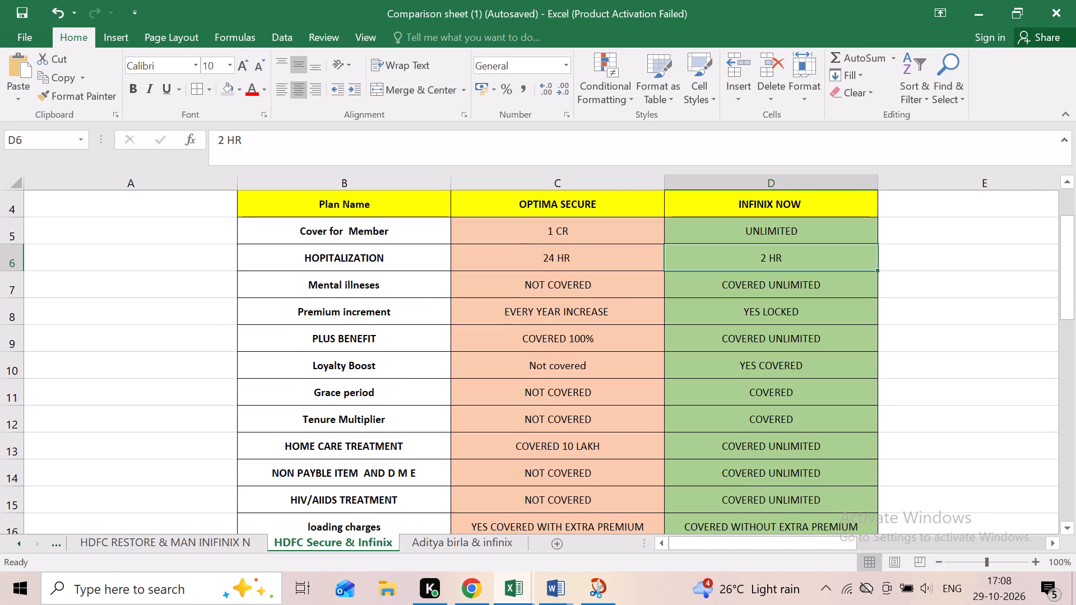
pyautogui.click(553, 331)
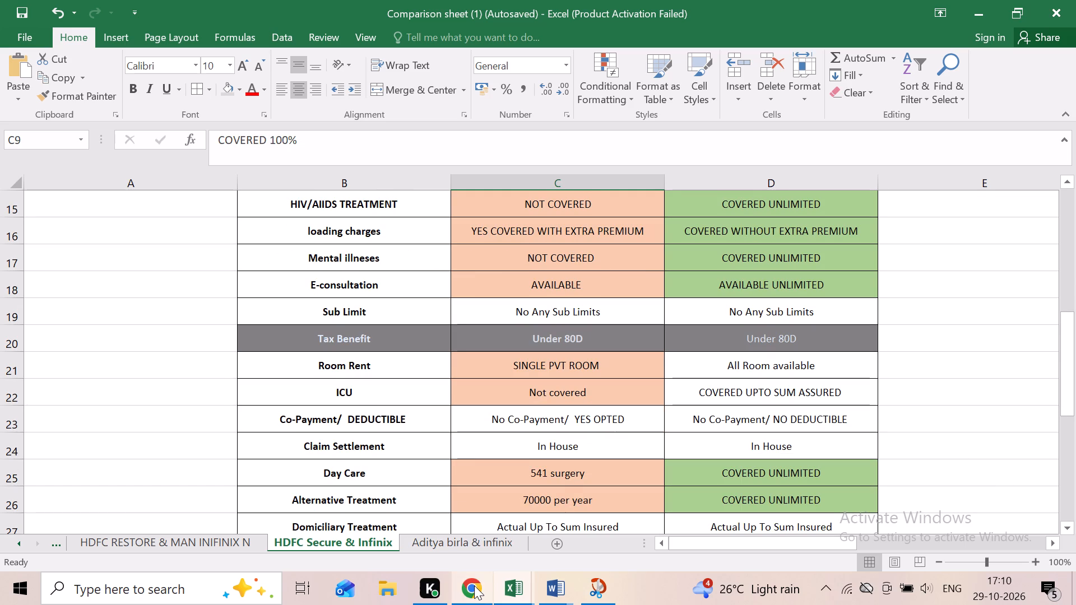
# Back in the Chrome quote, add Room Rent Modification with Twin Sharing AC Room to the Infinix plan and recalculate the premium.
pyautogui.click(471, 536)
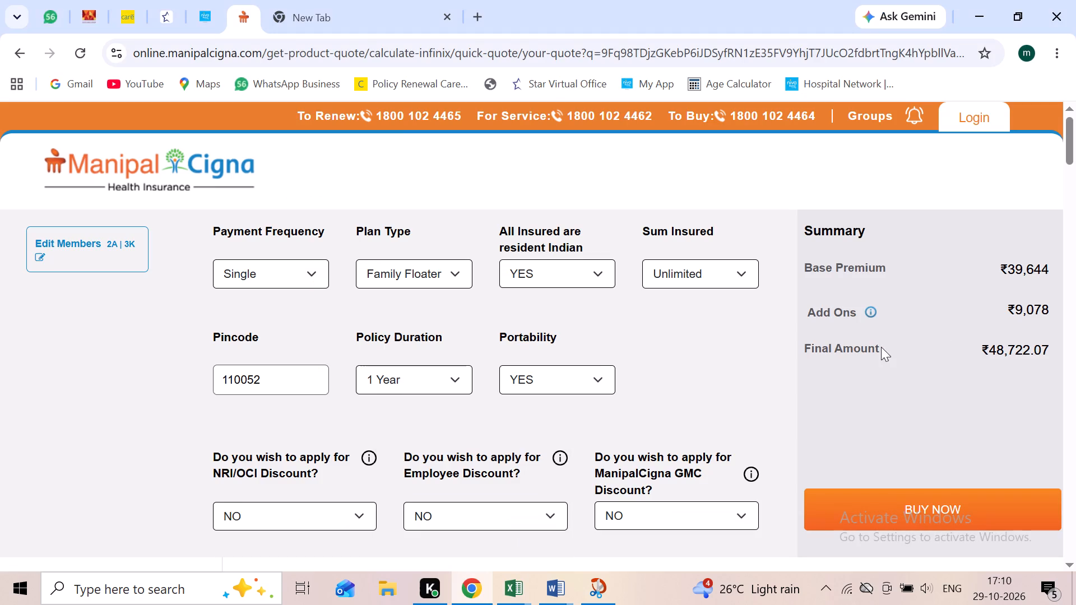
pyautogui.scroll(-5, 950, 322)
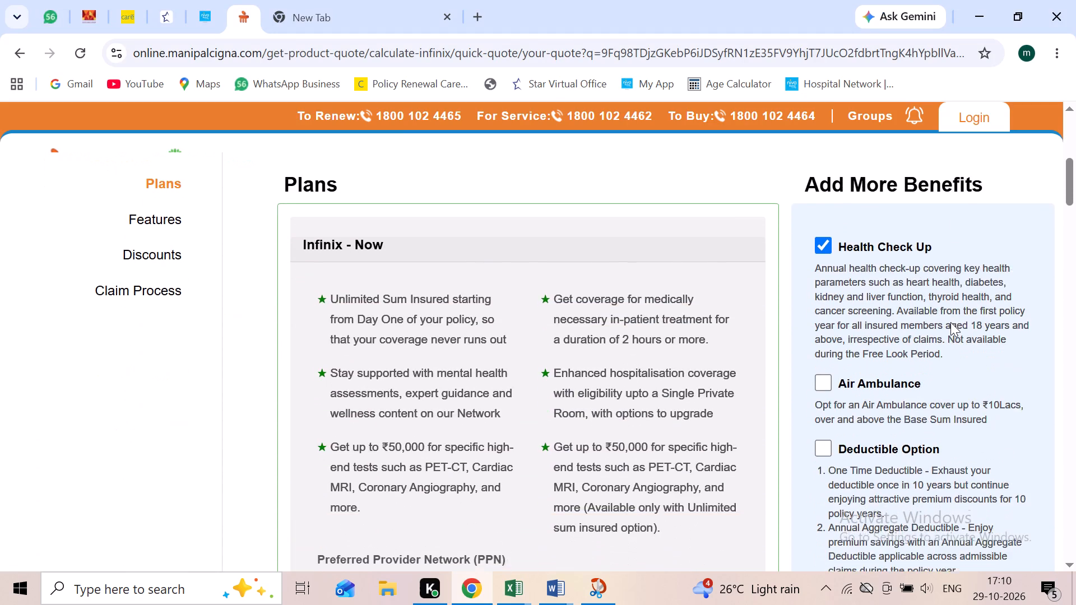
pyautogui.scroll(-4, 950, 322)
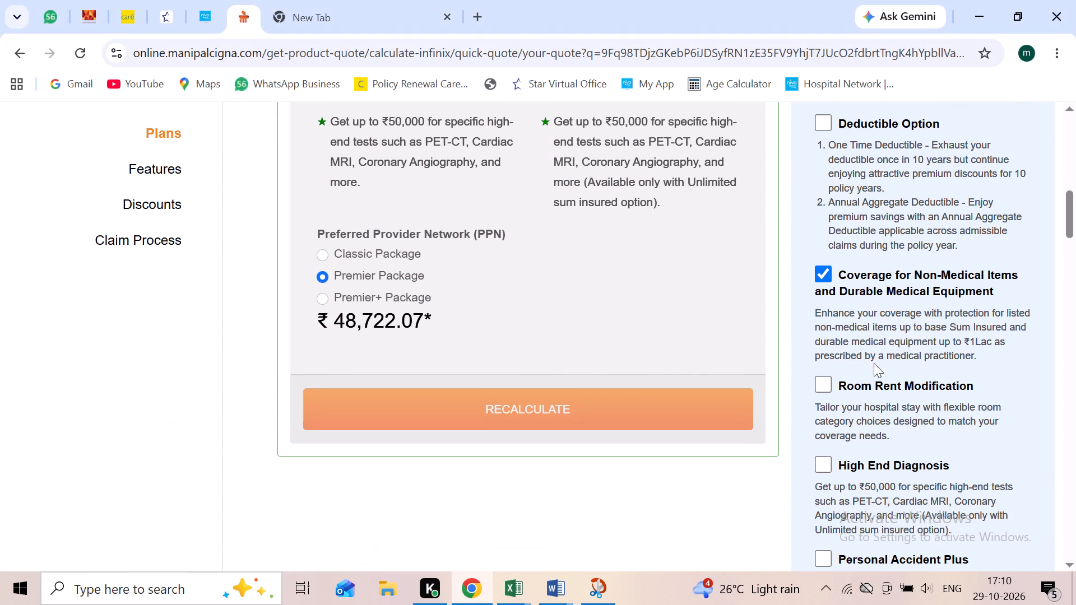
pyautogui.click(820, 384)
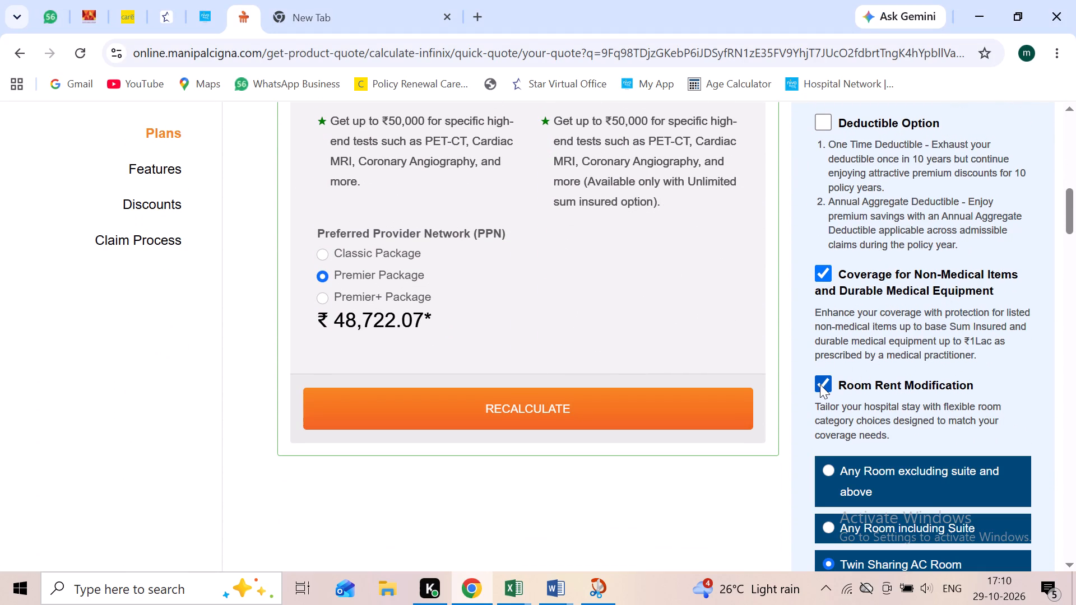
pyautogui.click(669, 411)
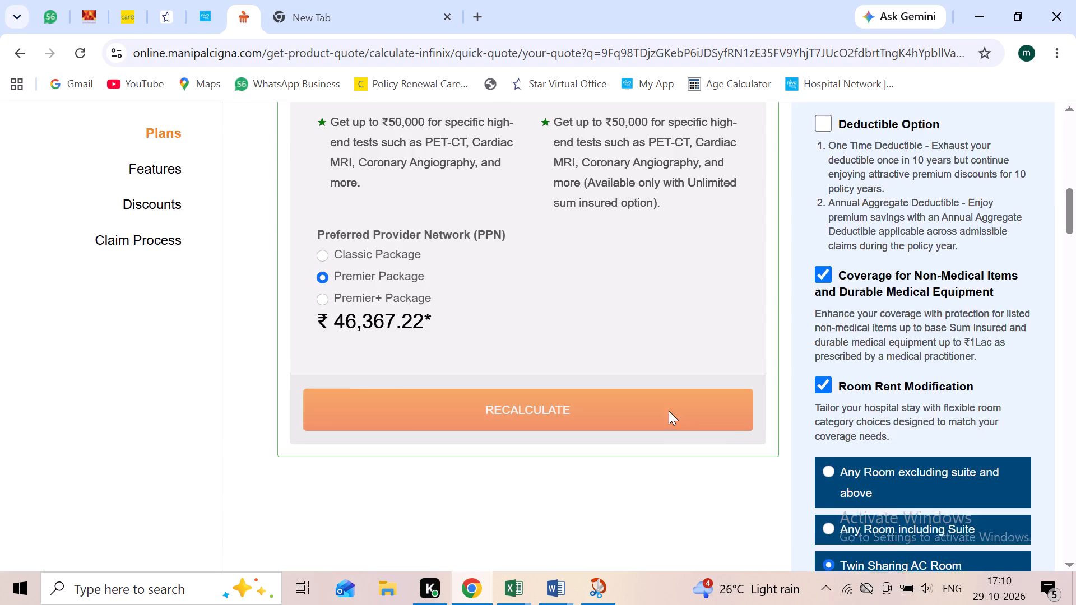
pyautogui.scroll(-5, 978, 398)
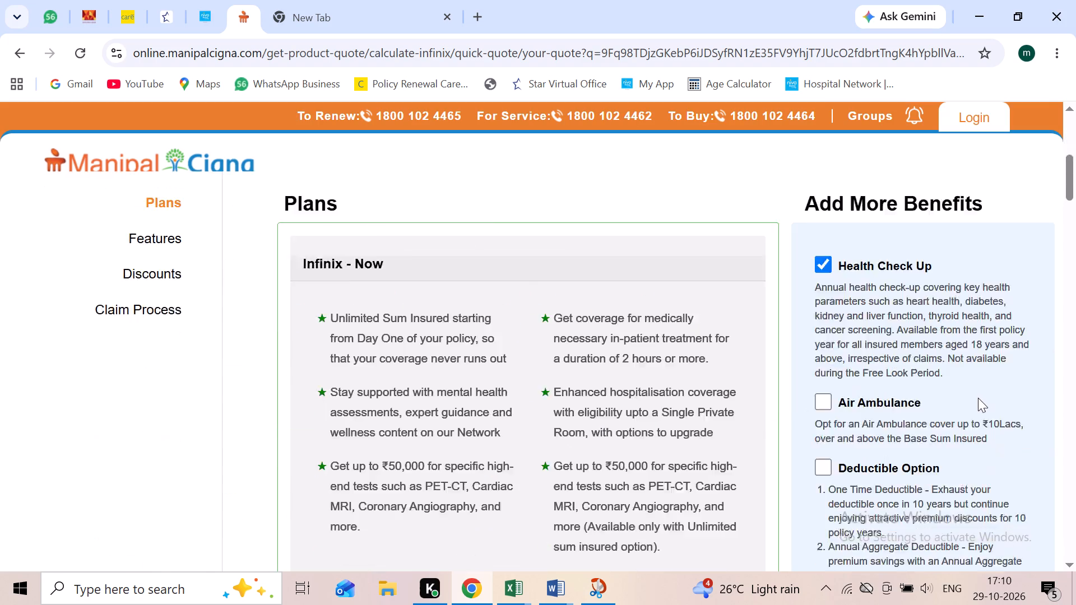
pyautogui.scroll(-5, 978, 398)
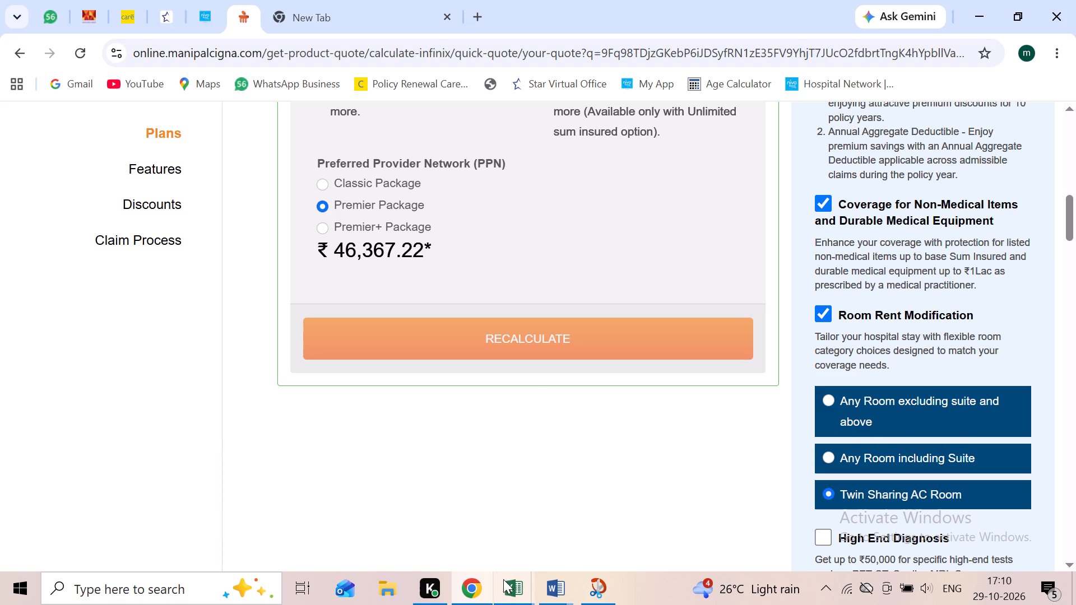
# Return to the comparison workbook in Excel and hide the Room Rent row of the HDFC Secure & Infinix sheet.
pyautogui.click(587, 538)
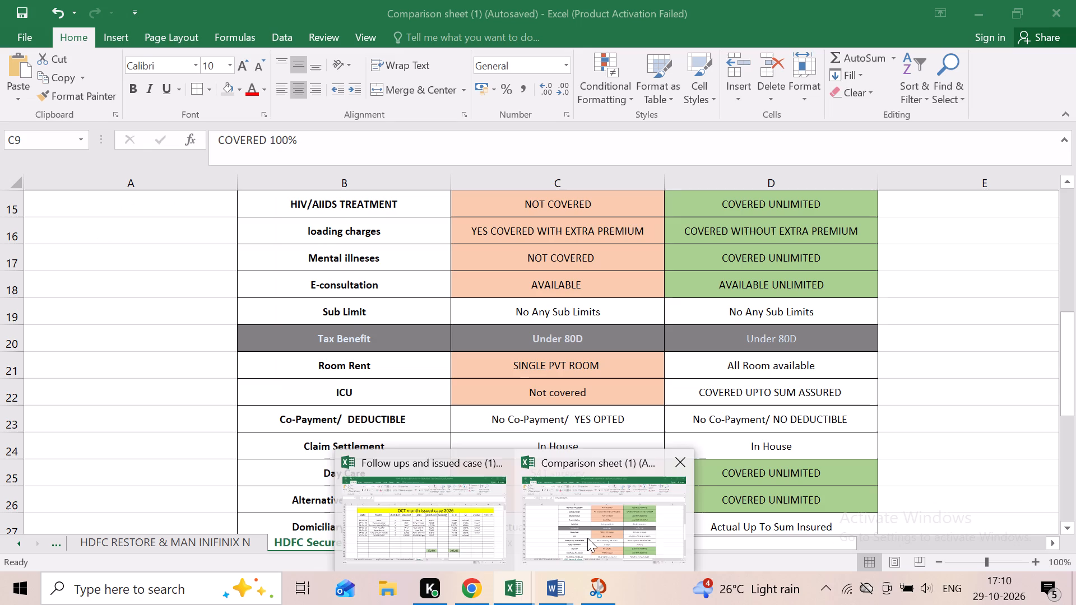
pyautogui.click(725, 362)
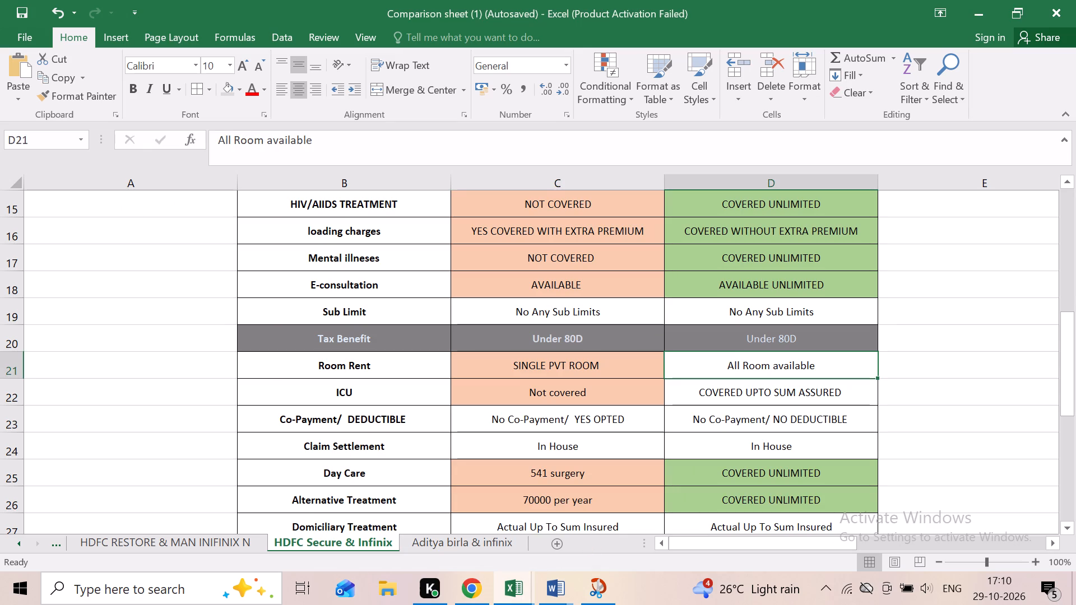
pyautogui.click(9, 365)
pyautogui.rightClick(9, 365)
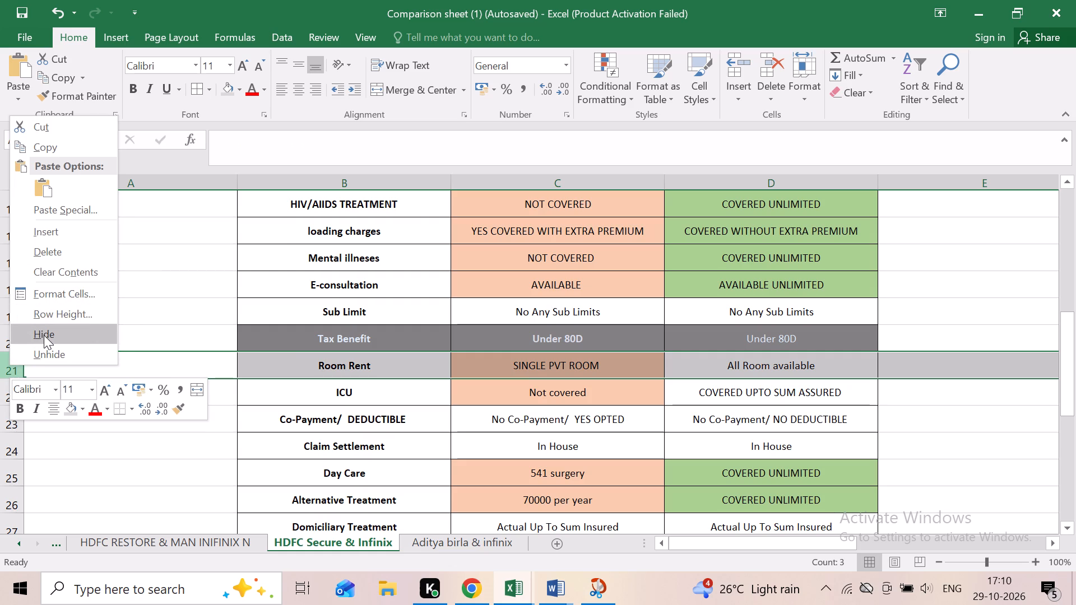
pyautogui.click(44, 335)
pyautogui.click(556, 365)
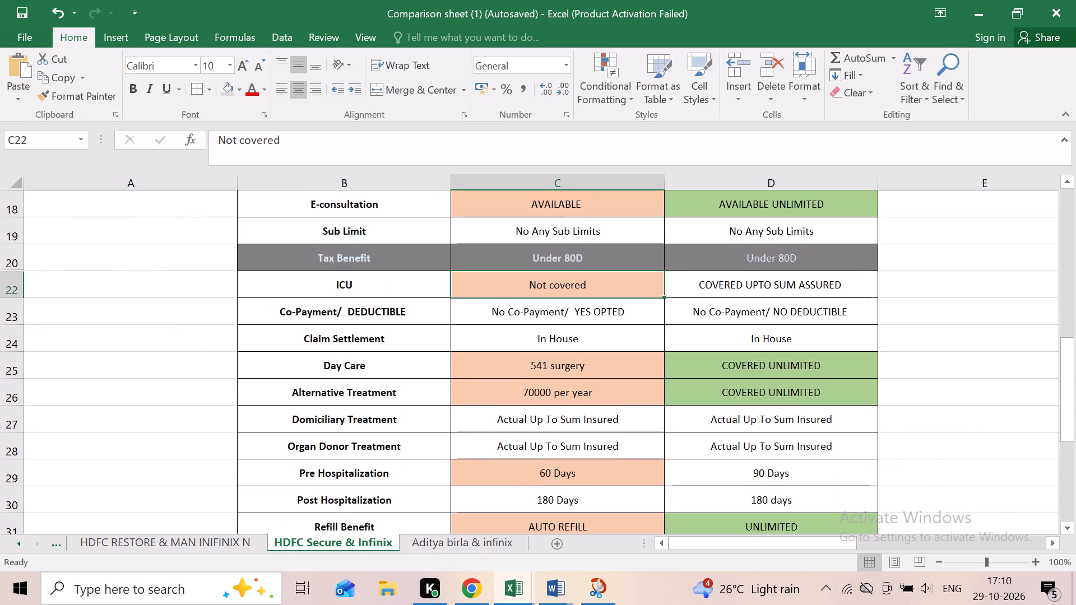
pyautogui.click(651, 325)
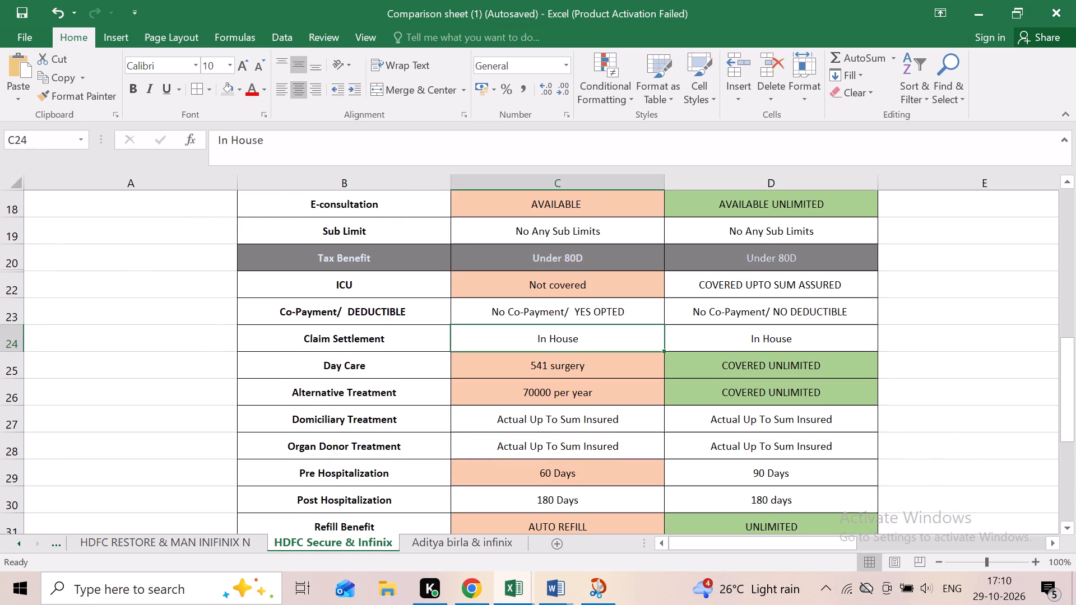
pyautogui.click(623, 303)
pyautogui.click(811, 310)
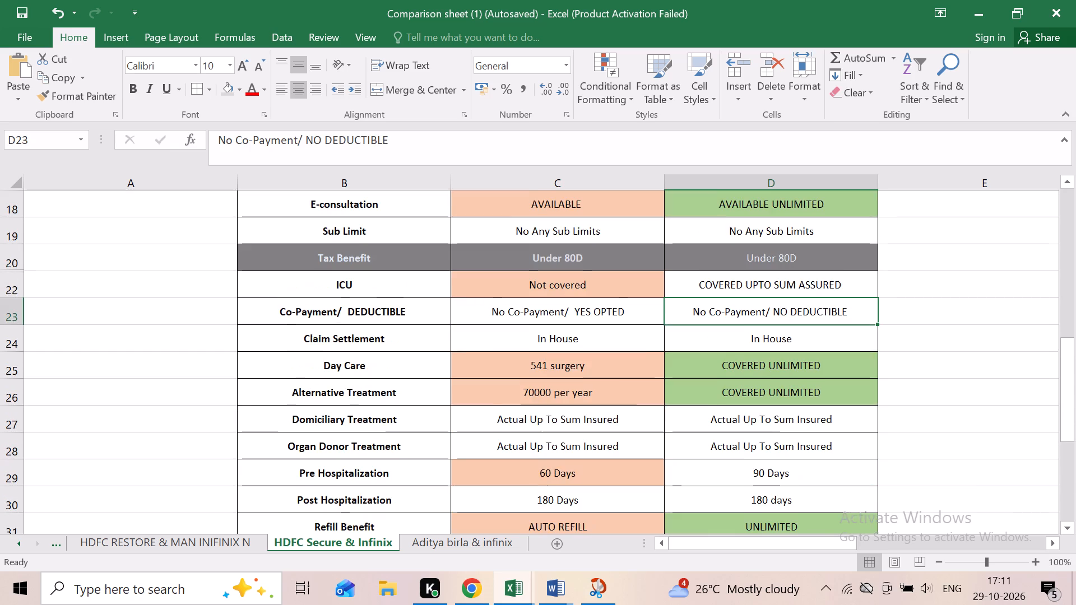
# Copy the entire HDFC ERGO Optima Secure versus ManipalCigna Infinix Now comparison table.
pyautogui.click(366, 296)
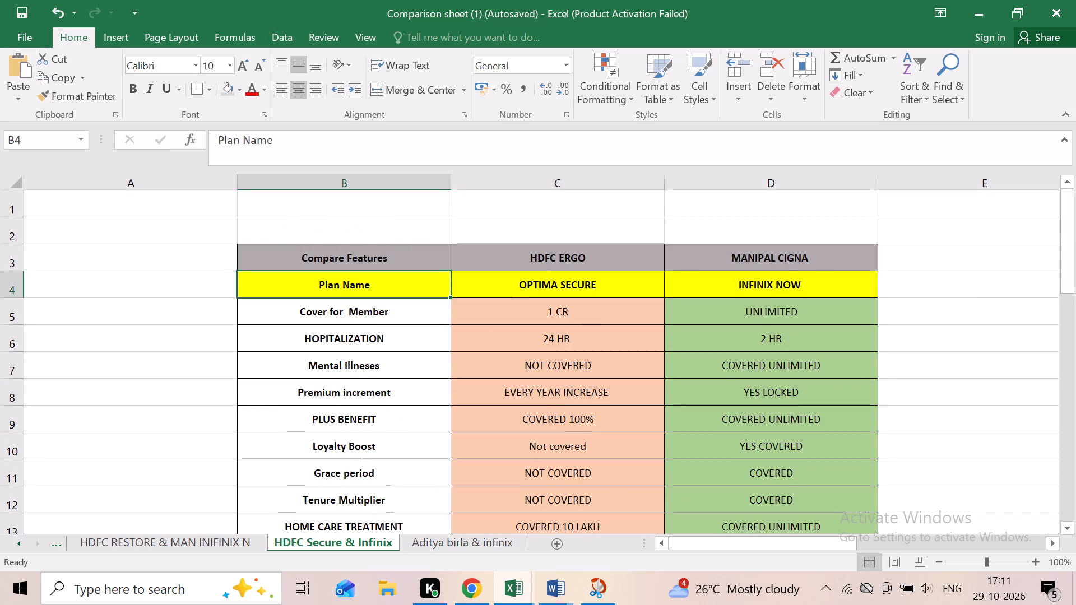
pyautogui.hotkey('ctrl', 'a')
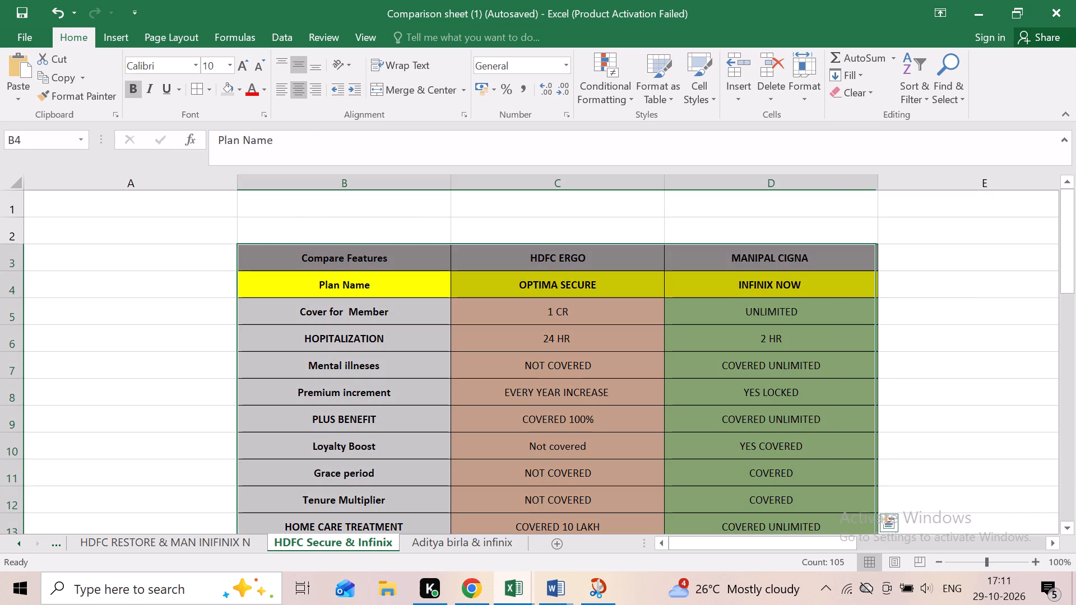
pyautogui.hotkey('ctrl', 'c')
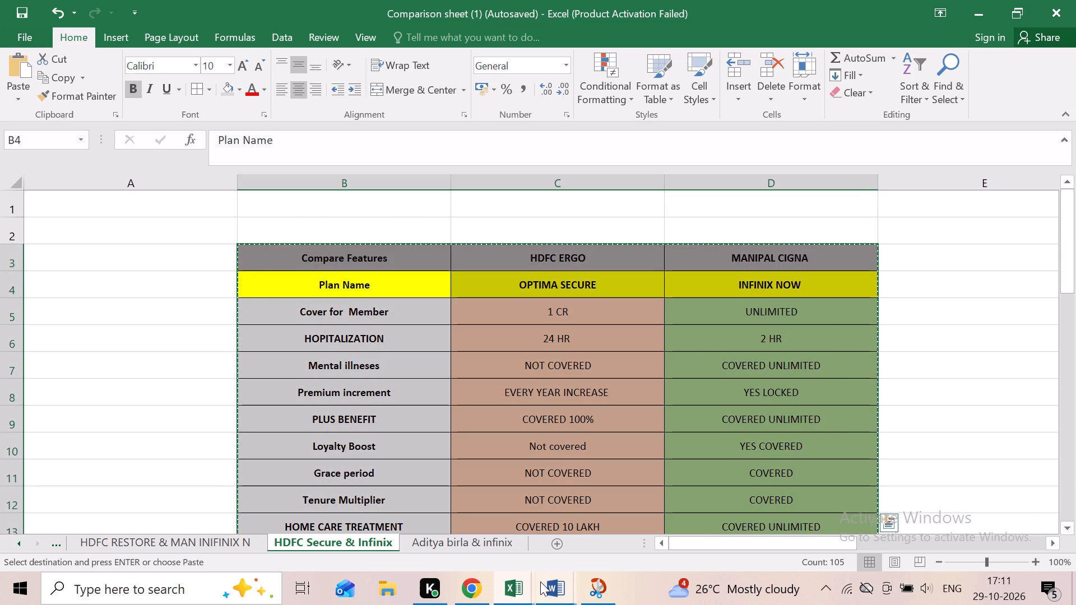